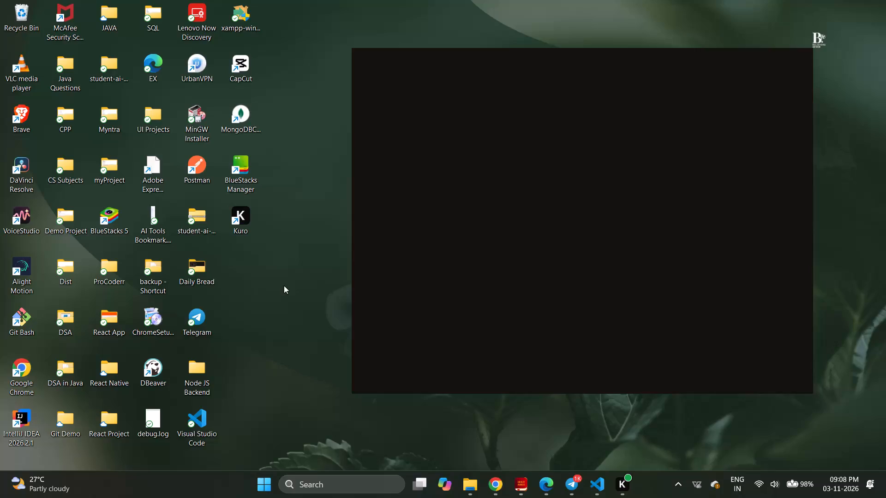
left_click(491, 484)
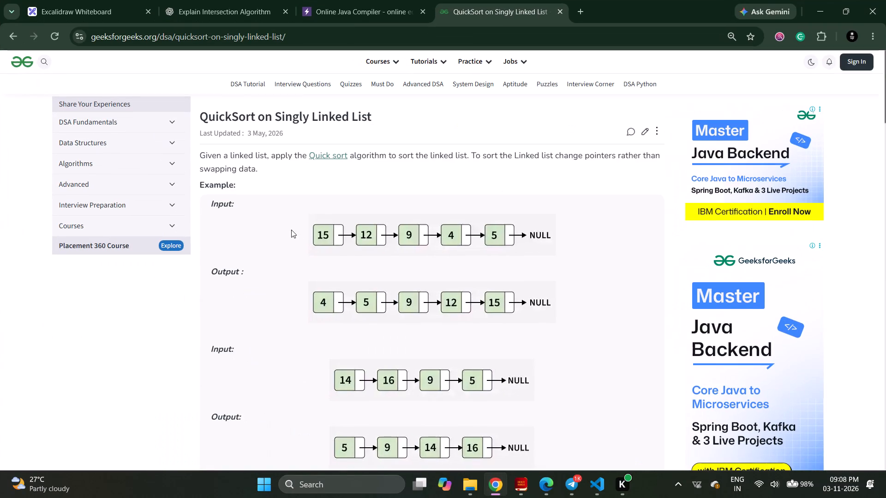
left_click(562, 9)
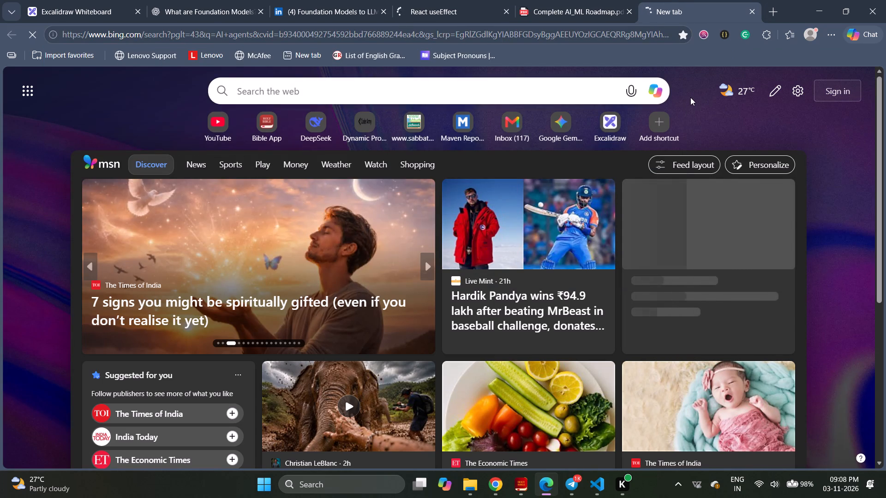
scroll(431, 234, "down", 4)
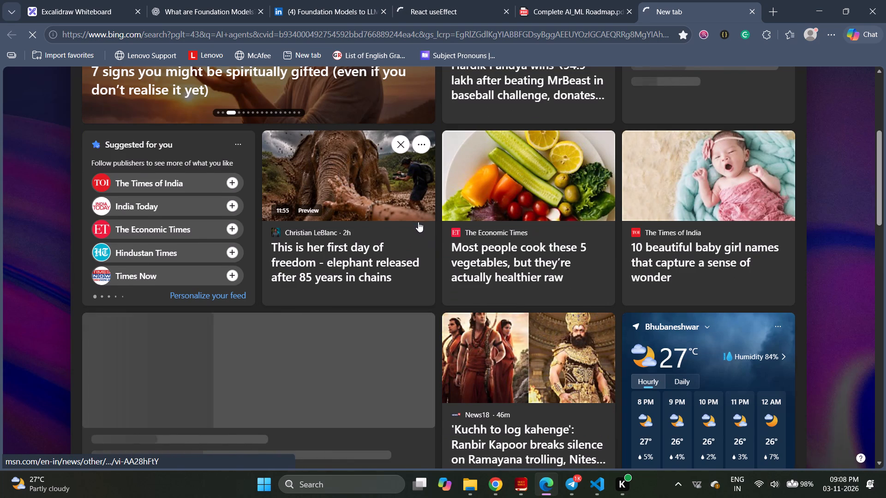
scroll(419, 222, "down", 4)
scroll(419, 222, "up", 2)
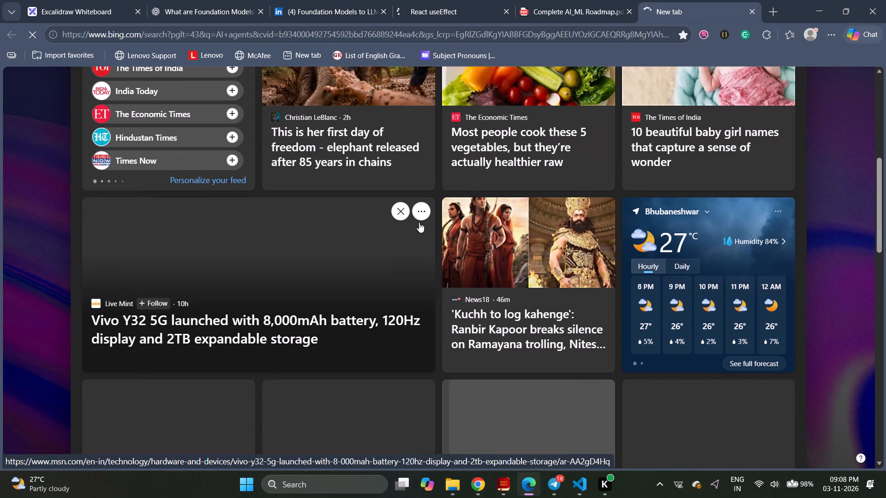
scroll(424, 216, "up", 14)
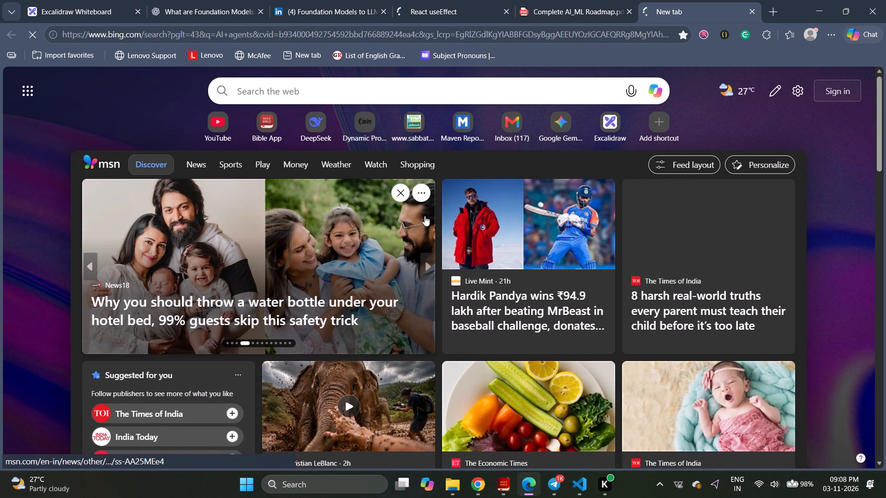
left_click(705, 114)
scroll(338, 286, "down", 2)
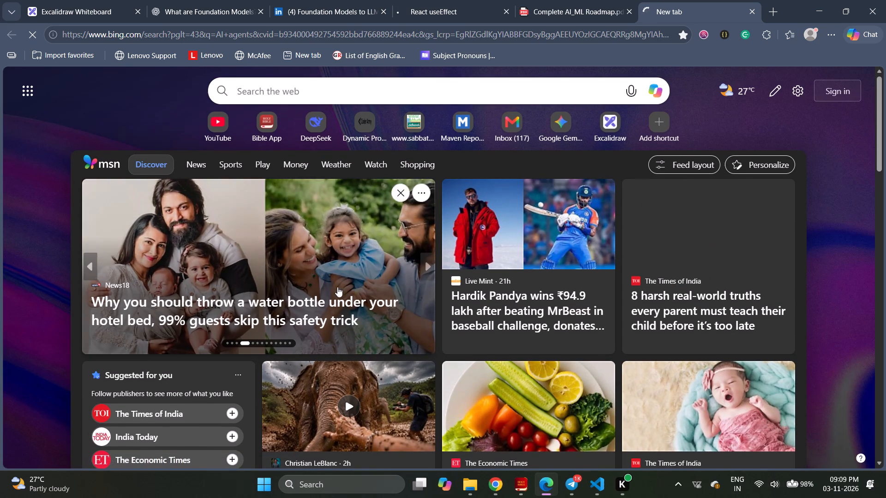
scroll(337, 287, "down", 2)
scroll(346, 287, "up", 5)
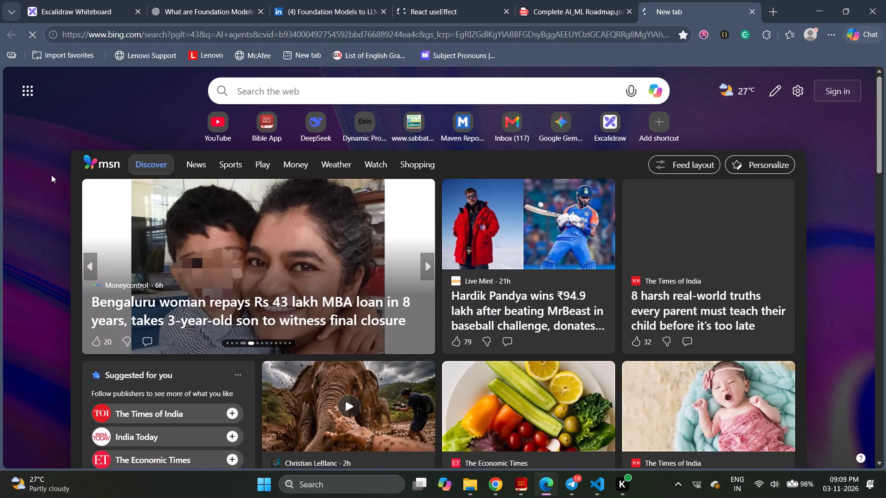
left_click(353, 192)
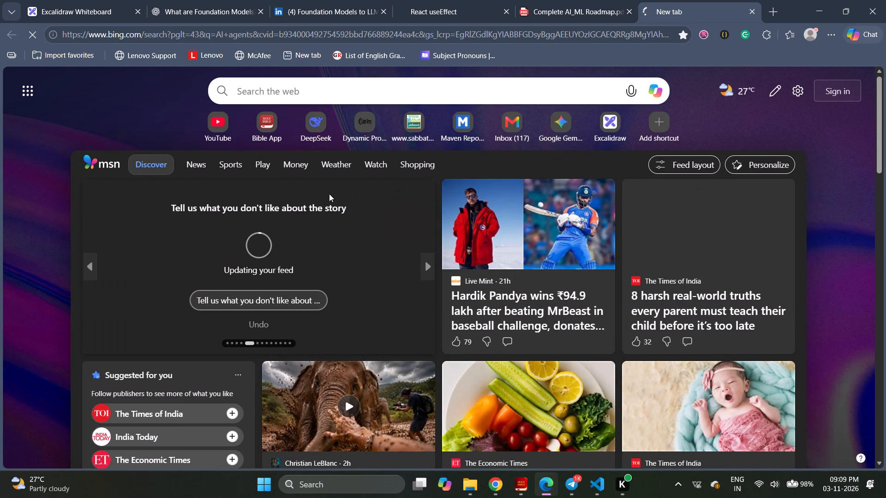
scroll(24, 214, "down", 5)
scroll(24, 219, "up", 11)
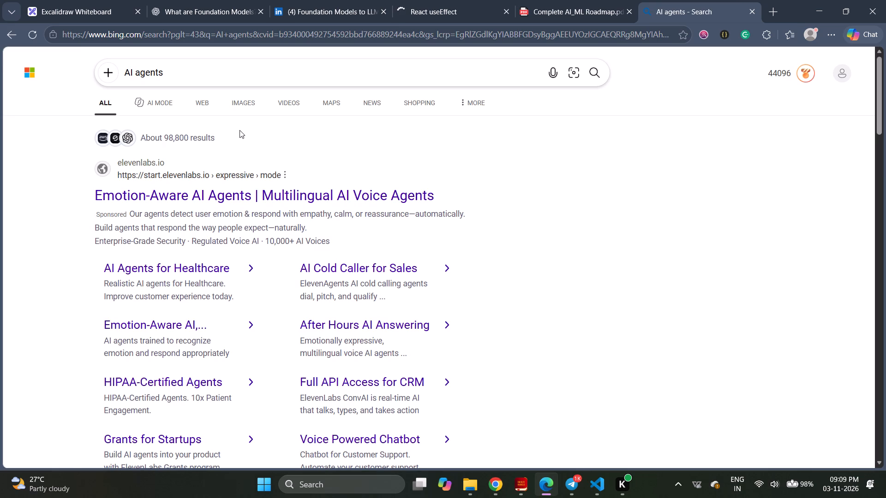
Open the GeeksforGeeks article "Agents in AI" from the search results.
scroll(246, 133, "down", 6)
scroll(224, 185, "down", 14)
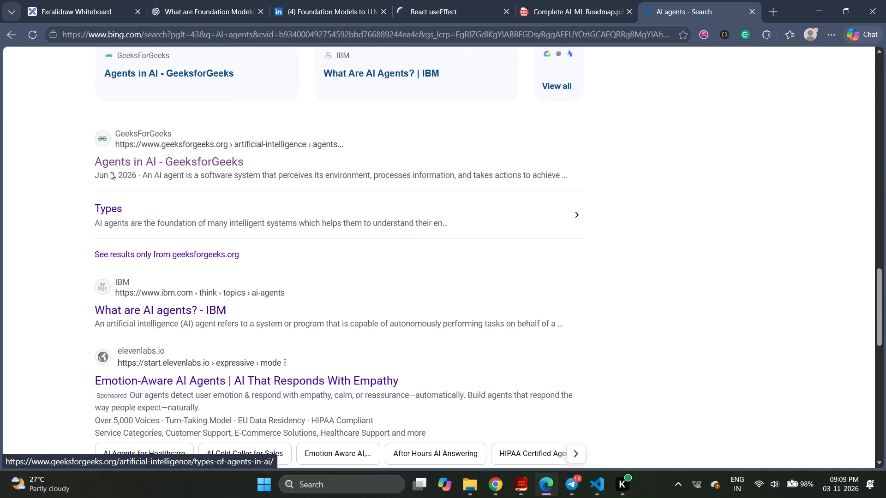
left_click(129, 162)
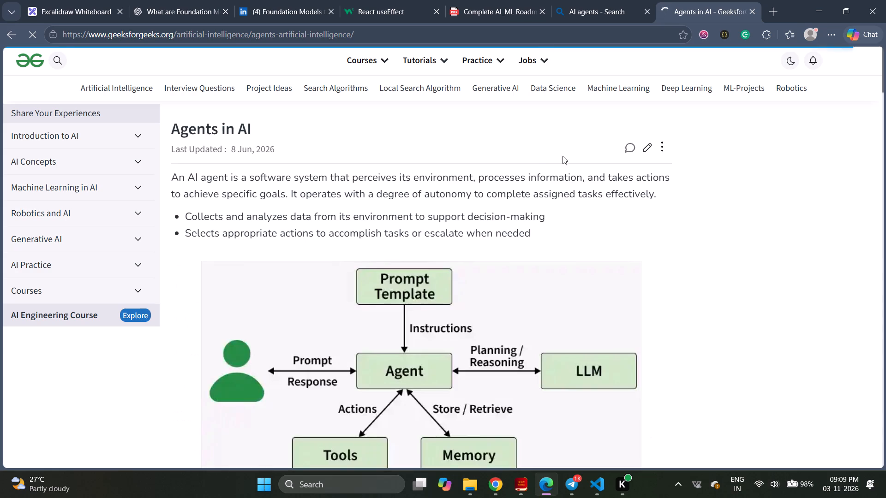
Pause the article's image slideshow and return to the first slide, the agent architecture diagram.
left_click(457, 176)
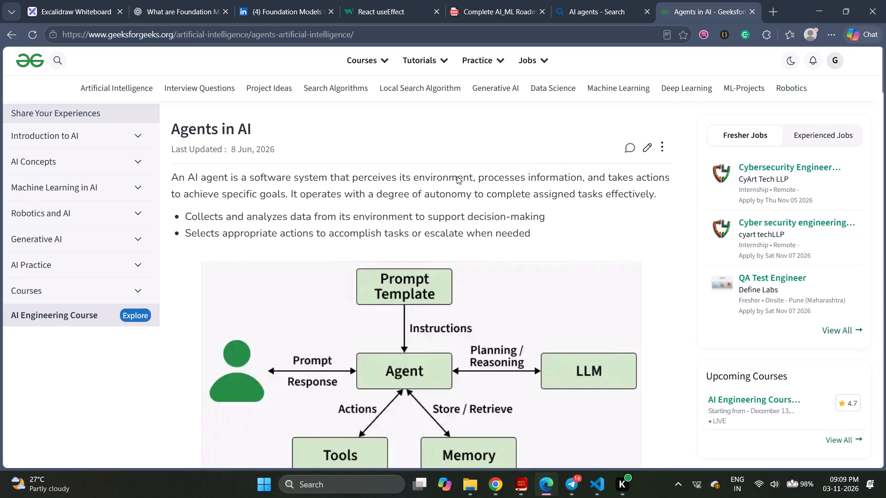
scroll(543, 166, "down", 2)
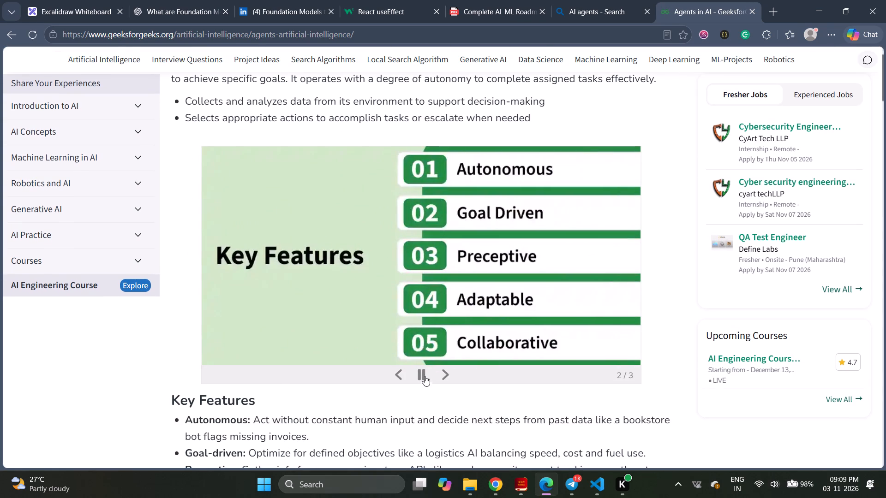
left_click(425, 378)
left_click(396, 375)
left_click(382, 406)
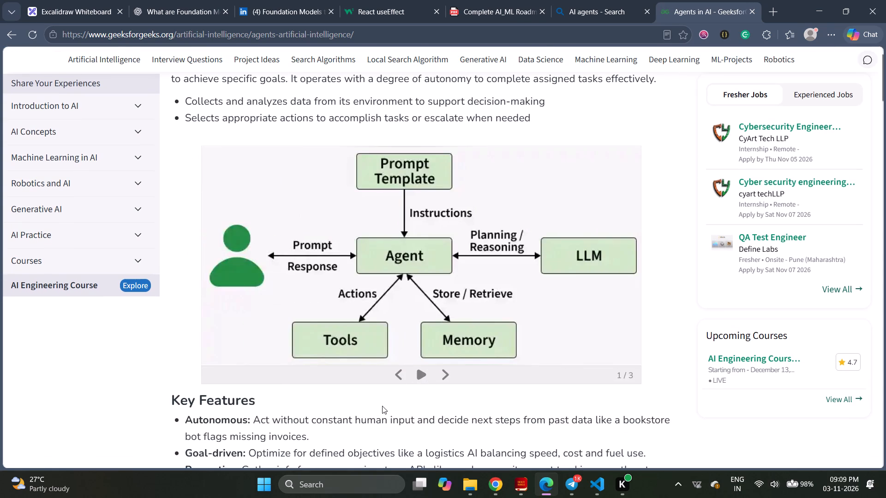
Read the Key Features and Classification sections of the "Agents in AI" article.
scroll(259, 402, "down", 2)
scroll(317, 327, "down", 2)
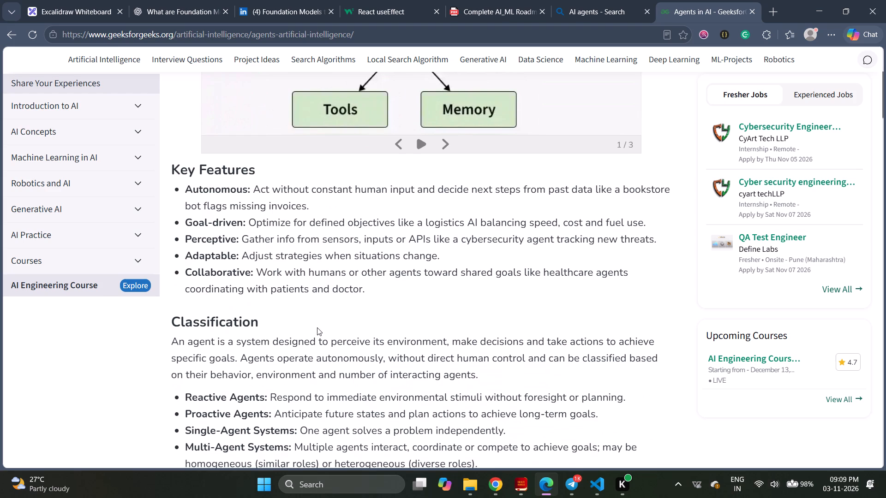
scroll(317, 327, "down", 2)
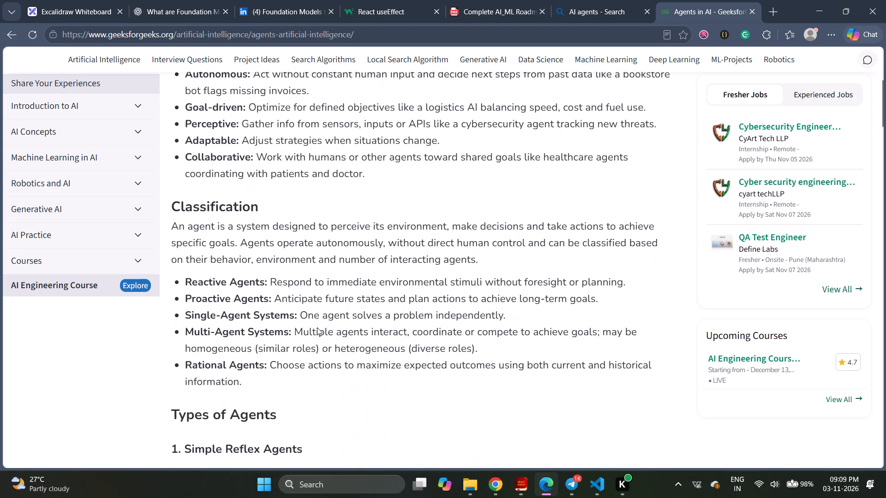
scroll(317, 327, "down", 3)
scroll(337, 244, "down", 1)
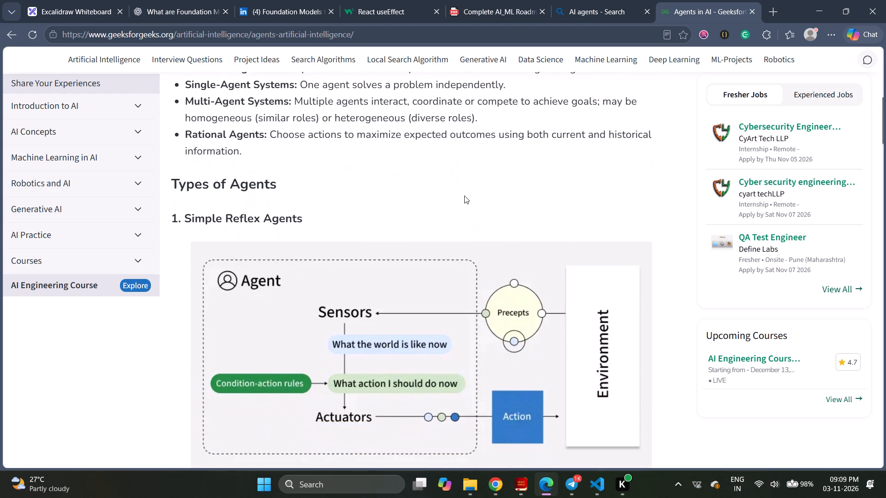
Read through the Types of Agents section, from simple reflex to hierarchical agents, as far as the Architecture section.
scroll(463, 196, "down", 2)
scroll(427, 350, "down", 4)
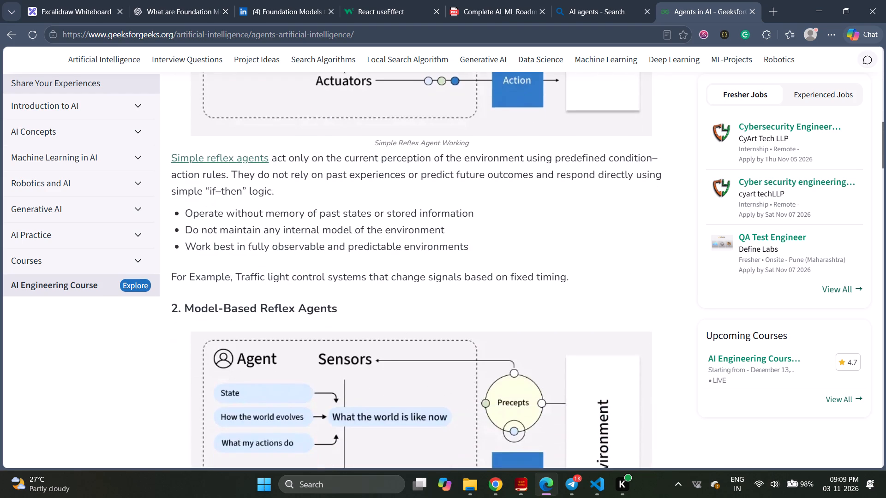
scroll(395, 332, "down", 3)
scroll(349, 328, "down", 2)
scroll(396, 319, "down", 1)
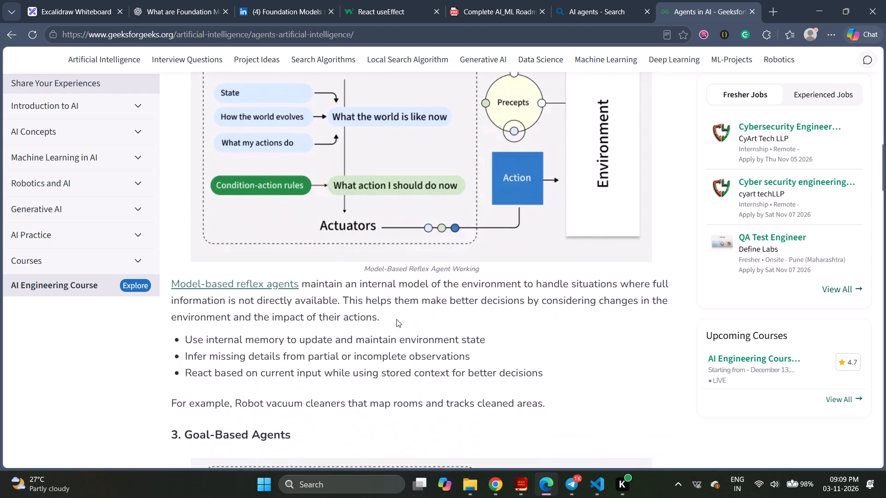
scroll(396, 319, "down", 8)
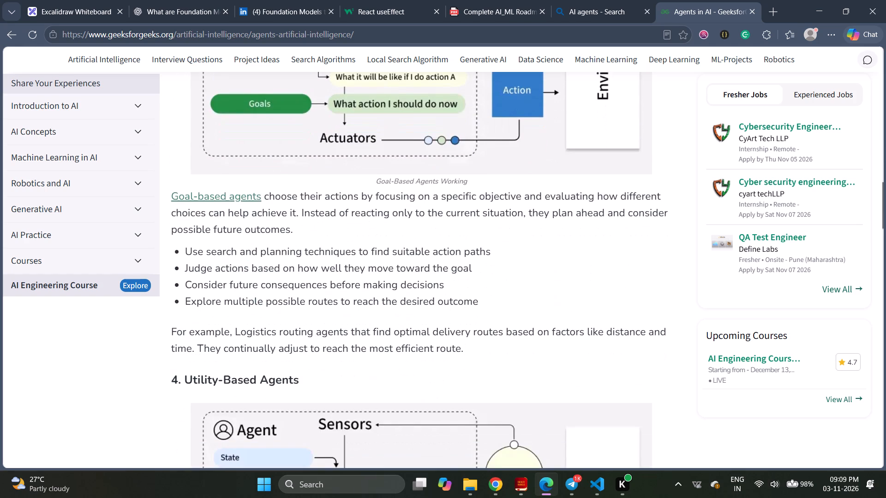
scroll(363, 324, "down", 6)
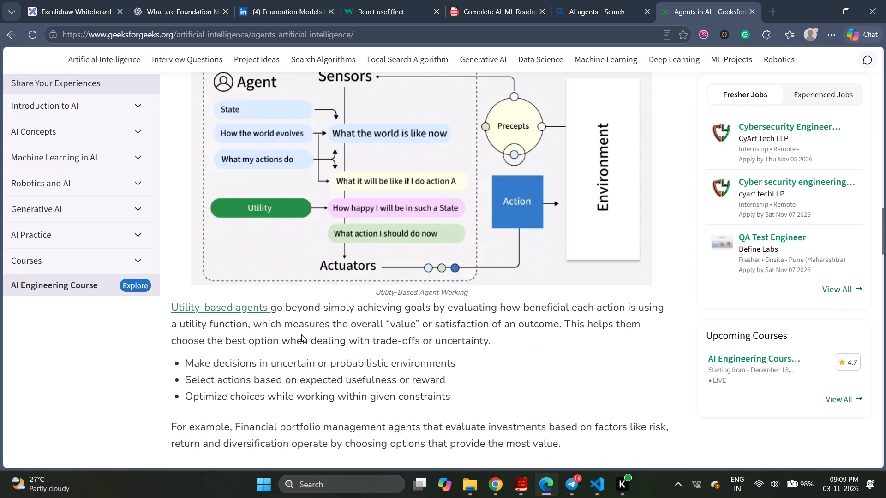
scroll(301, 334, "down", 8)
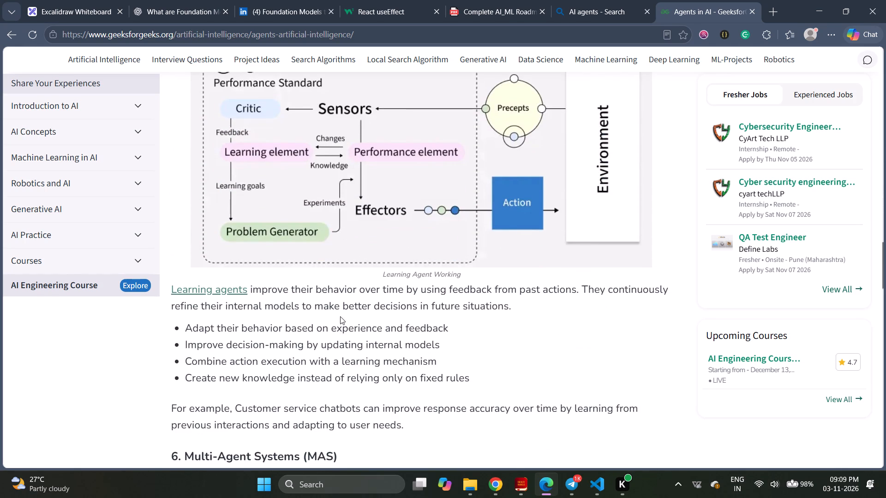
scroll(341, 317, "down", 9)
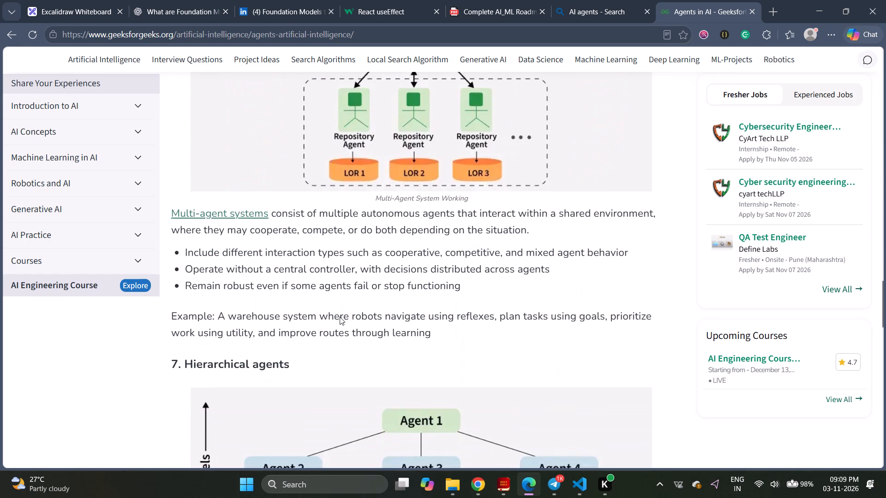
left_click(374, 316)
left_click_drag(383, 318, 353, 318)
left_click(341, 330)
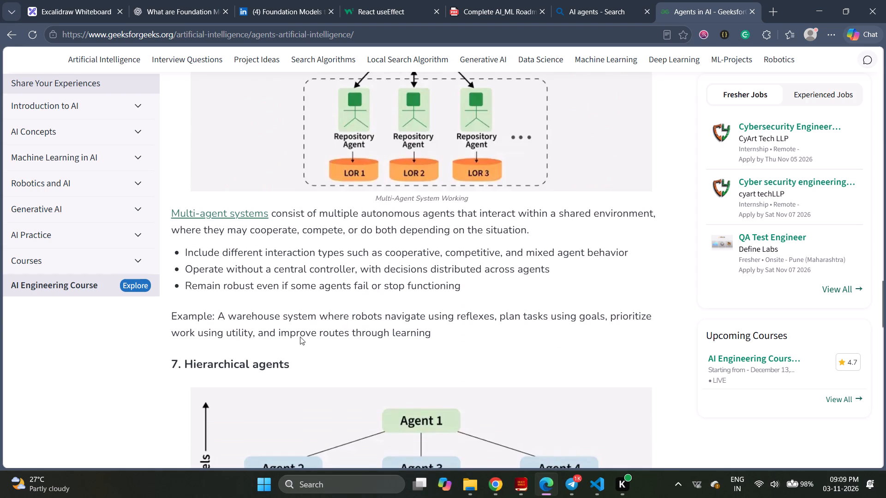
scroll(300, 337, "down", 8)
scroll(318, 314, "up", 5)
scroll(318, 314, "down", 4)
scroll(247, 305, "down", 4)
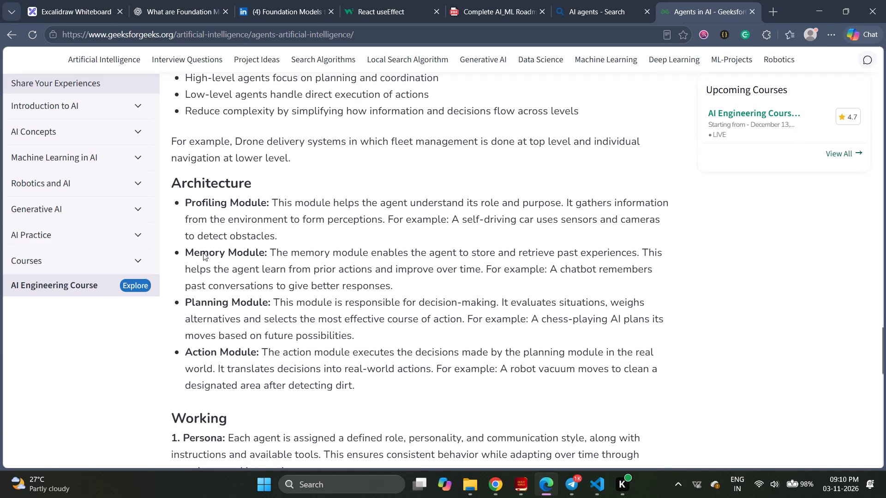
Copy the "Architecture" heading from the article.
left_click_drag(170, 179, 263, 186)
right_click(229, 180)
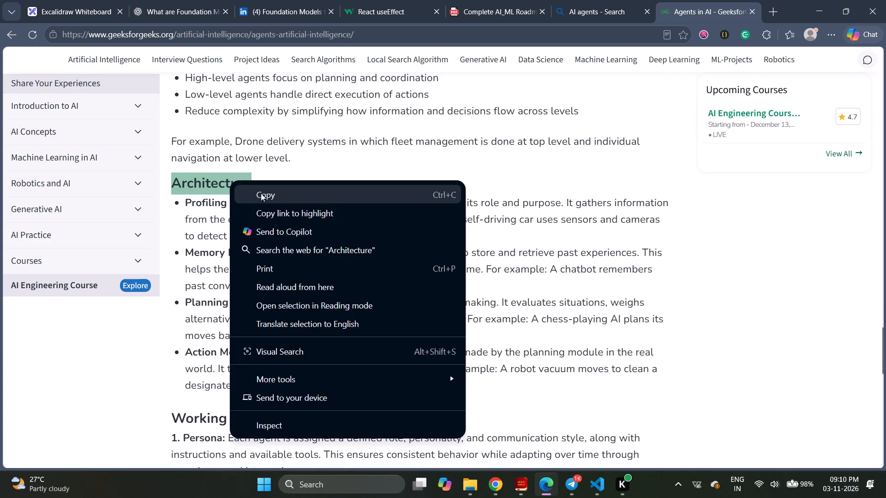
left_click(266, 194)
left_click(283, 190)
Copy the Profiling, Memory, Planning and Action Module descriptions under the Architecture heading.
scroll(271, 258, "down", 2)
scroll(193, 157, "up", 2)
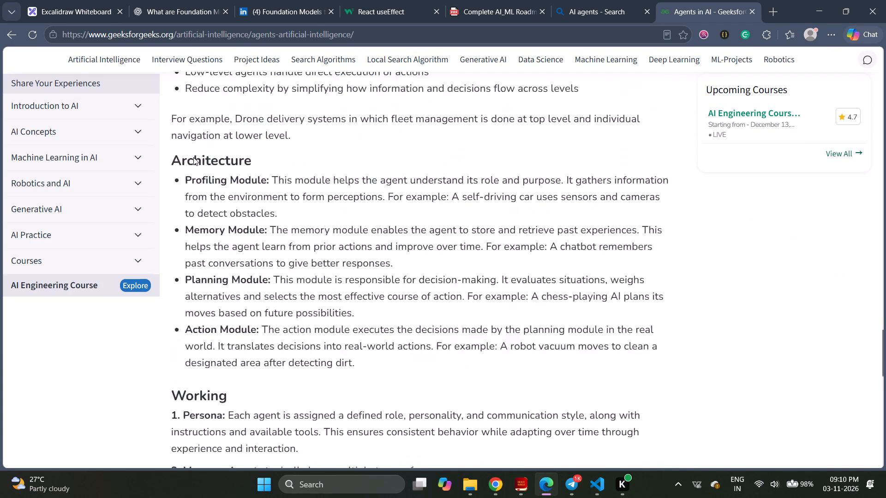
left_click_drag(187, 200, 367, 385)
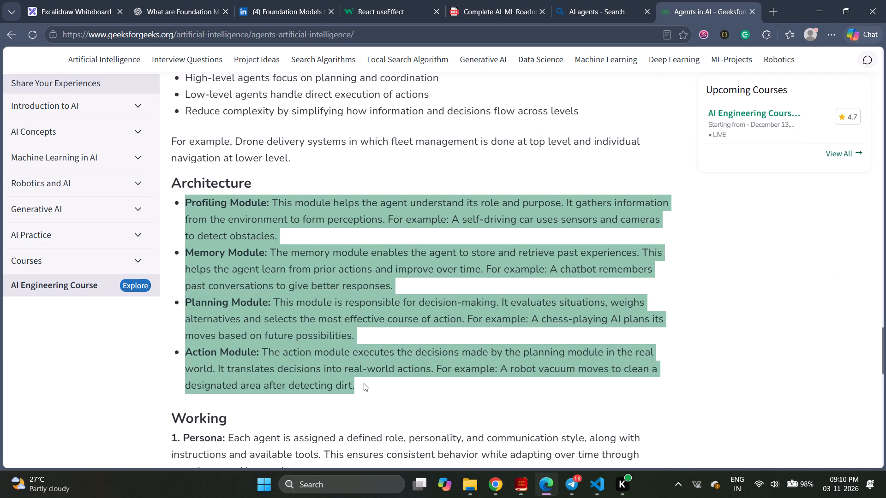
right_click(302, 336)
left_click(346, 95)
left_click(350, 152)
scroll(342, 176, "down", 3)
scroll(343, 178, "up", 4)
Check the Microsoft Rewards panel on the AI agents search results page and close it.
left_click(614, 9)
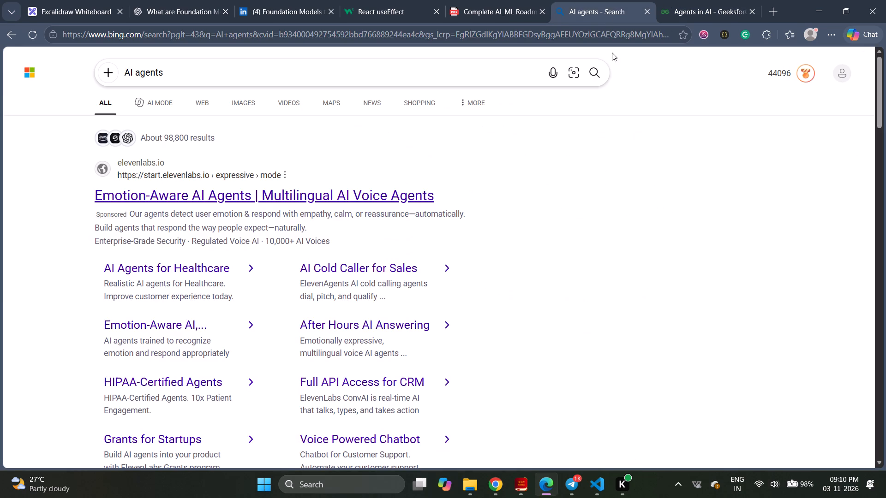
left_click(801, 73)
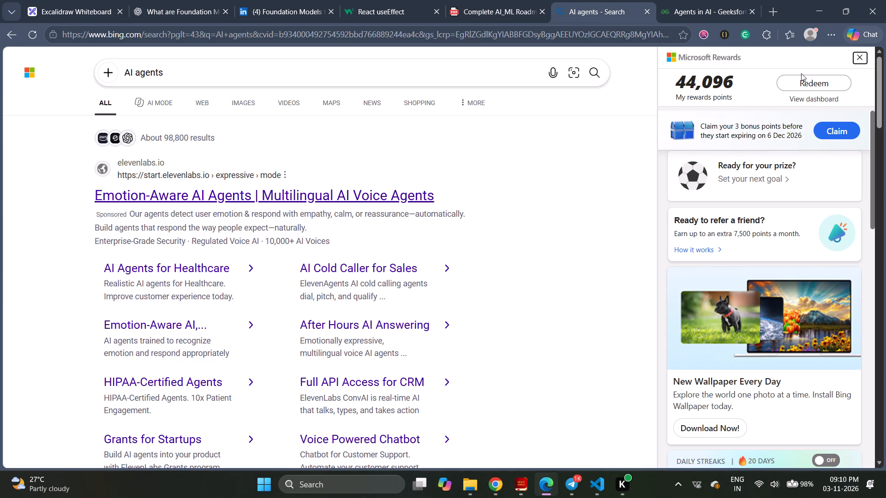
left_click(859, 53)
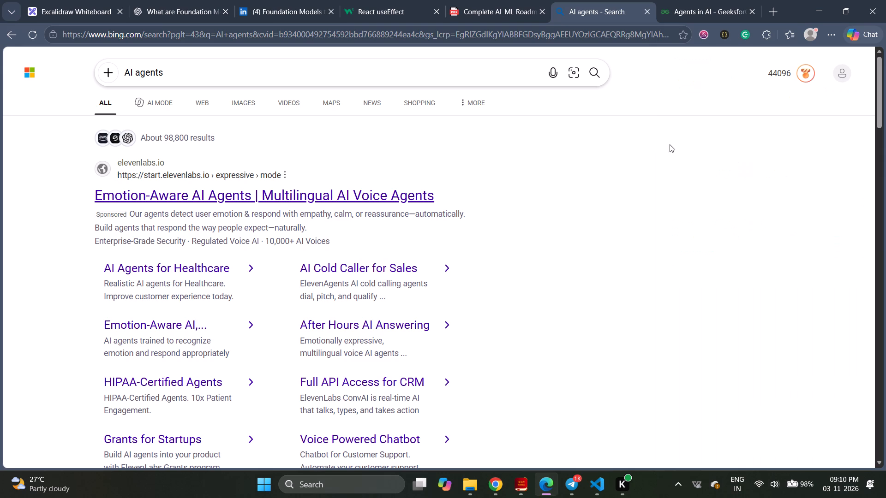
left_click(496, 7)
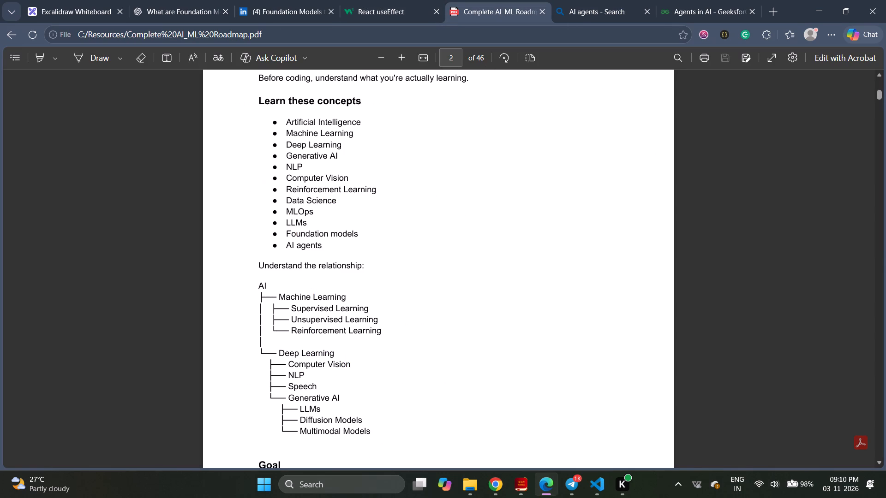
left_click(692, 17)
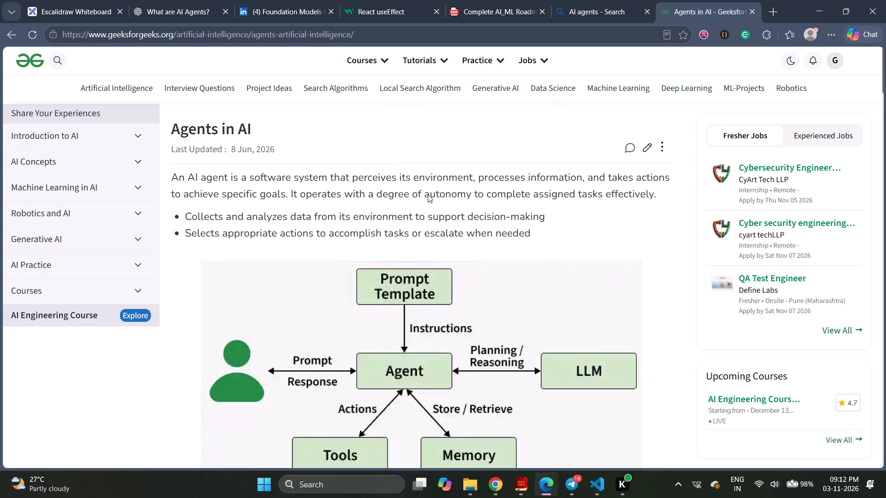
left_click_drag(425, 193, 471, 195)
left_click(475, 201)
left_click_drag(286, 195, 272, 196)
left_click_drag(272, 196, 246, 197)
left_click(233, 199)
left_click_drag(220, 193, 285, 194)
left_click(295, 204)
Shrink the article window so it sits beside the Excalidraw whiteboard, and mark the phrase "AI agent" in its opening sentence.
left_click(846, 11)
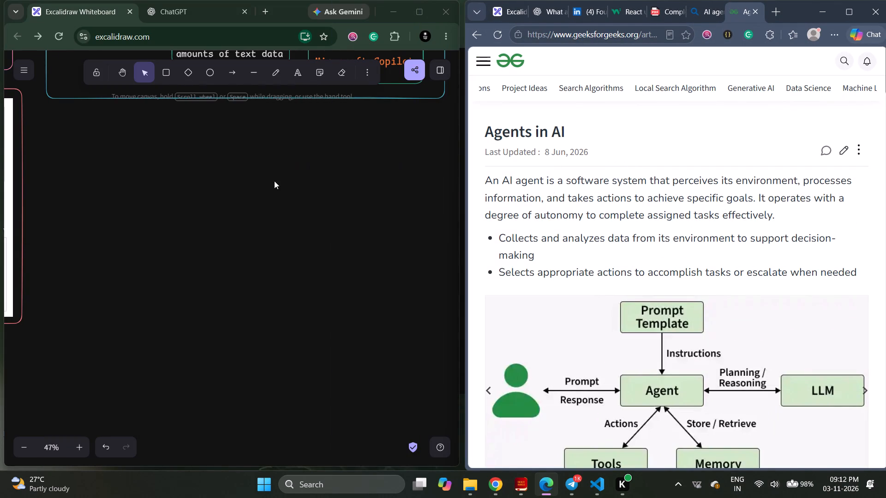
left_click_drag(502, 179, 545, 179)
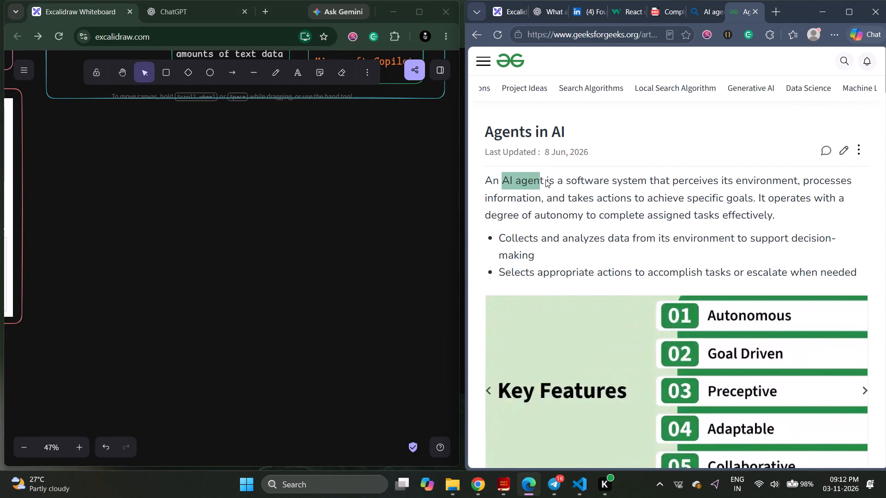
left_click_drag(545, 179, 546, 177)
left_click(526, 123)
Add the heading "AI Agents" in the empty canvas area below the existing notes, enlarge it and shift it slightly rightward.
double_click(151, 198)
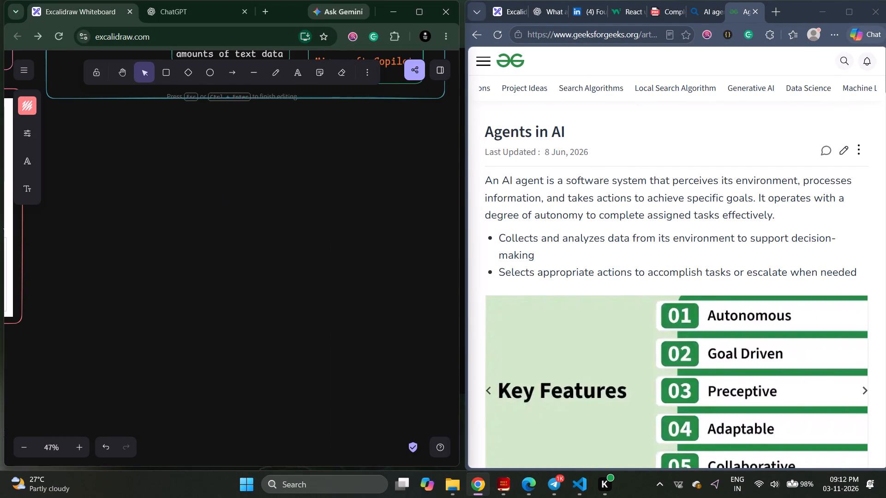
type("AI A")
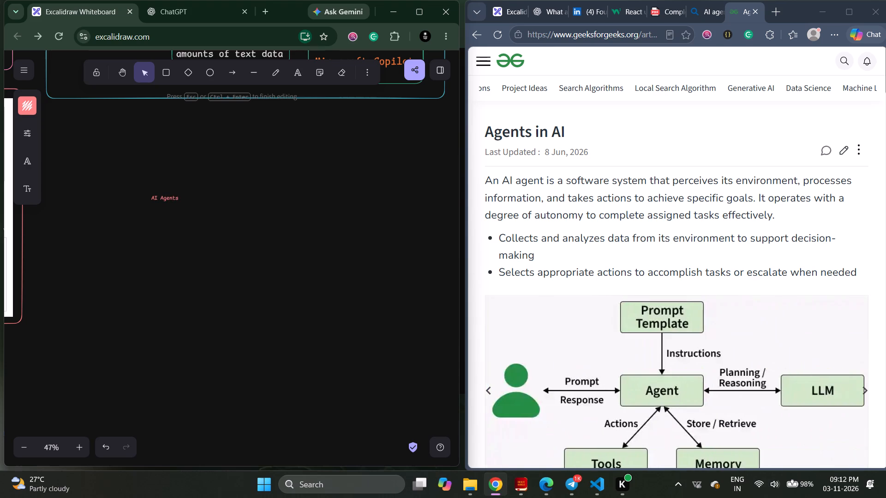
left_click(158, 231)
left_click(162, 205)
left_click(163, 200)
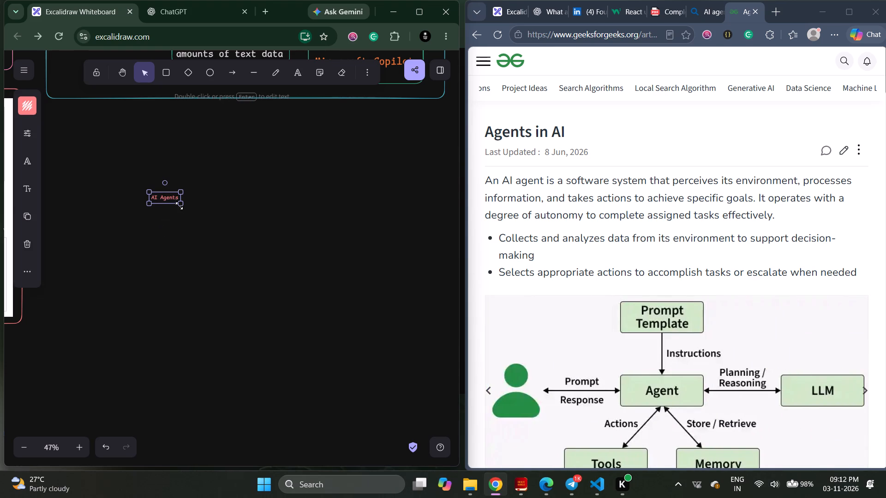
left_click_drag(180, 204, 192, 216)
left_click_drag(180, 201, 211, 207)
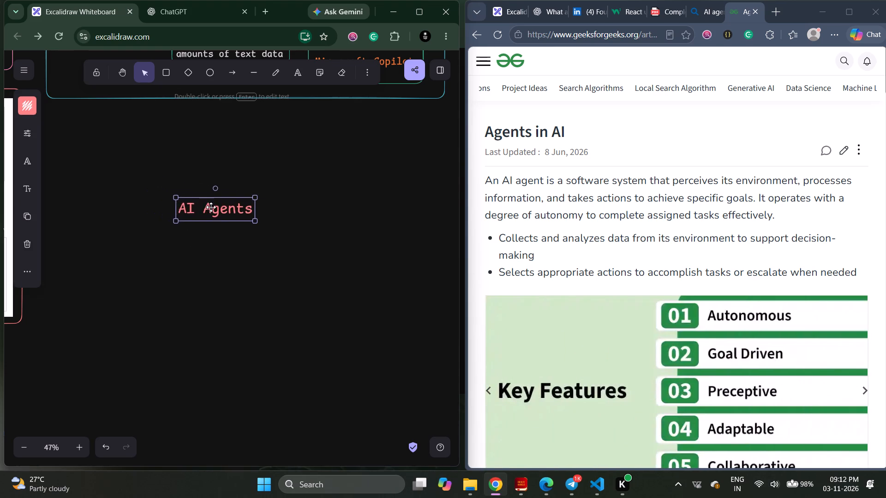
left_click_drag(211, 207, 229, 210)
left_click(231, 246)
Draw a rounded rectangle around the "AI Agents" heading and adjust its size to fit closely around the text.
left_click(171, 72)
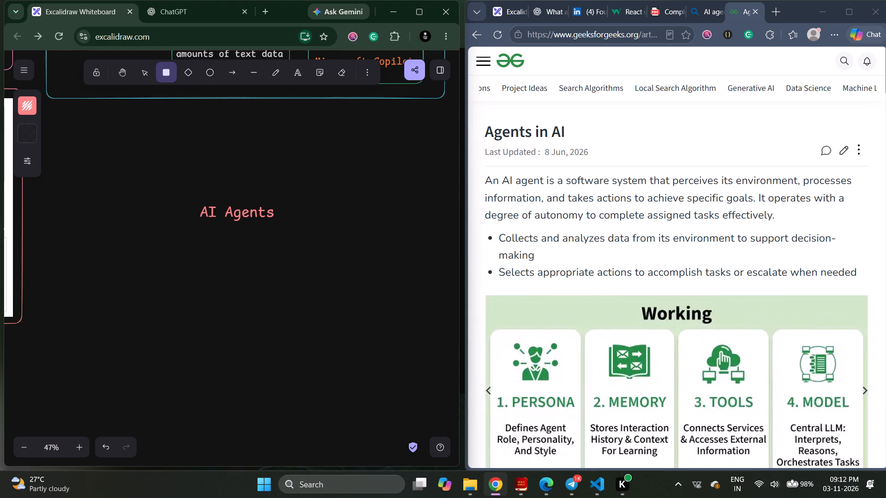
left_click_drag(197, 200, 280, 222)
left_click(262, 207)
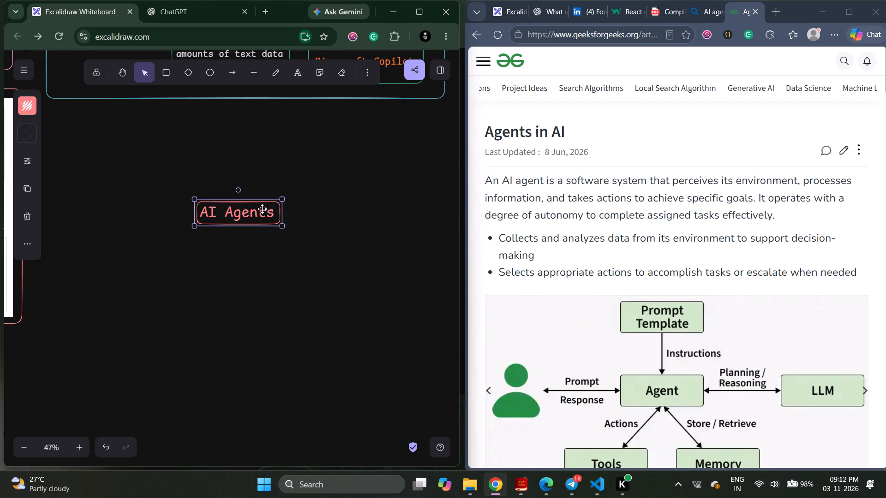
left_click(263, 222)
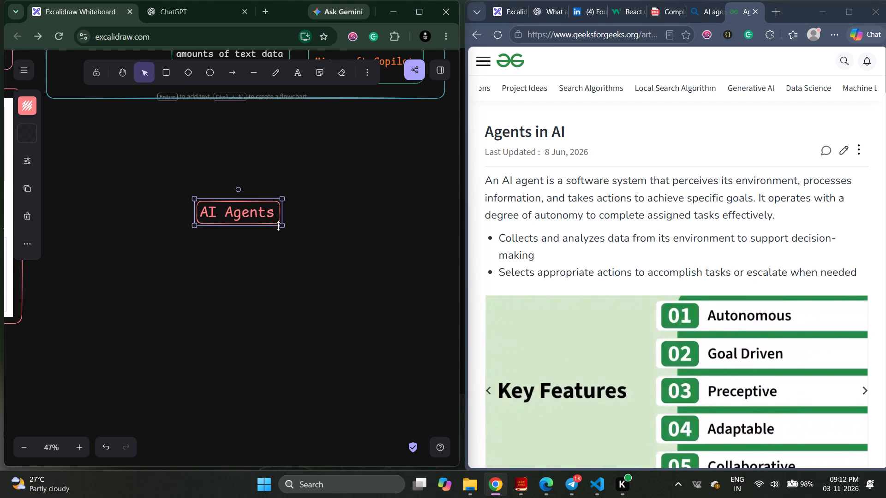
left_click_drag(282, 225, 278, 220)
left_click(260, 204)
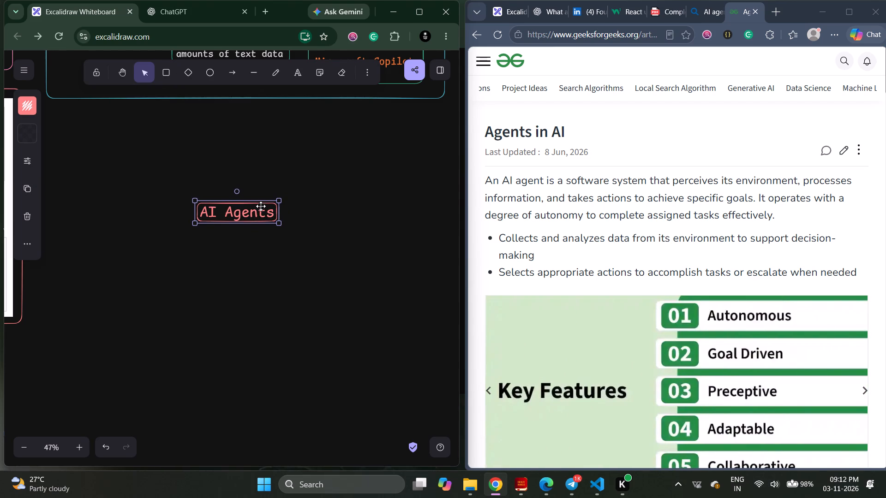
left_click(261, 248)
left_click(258, 219)
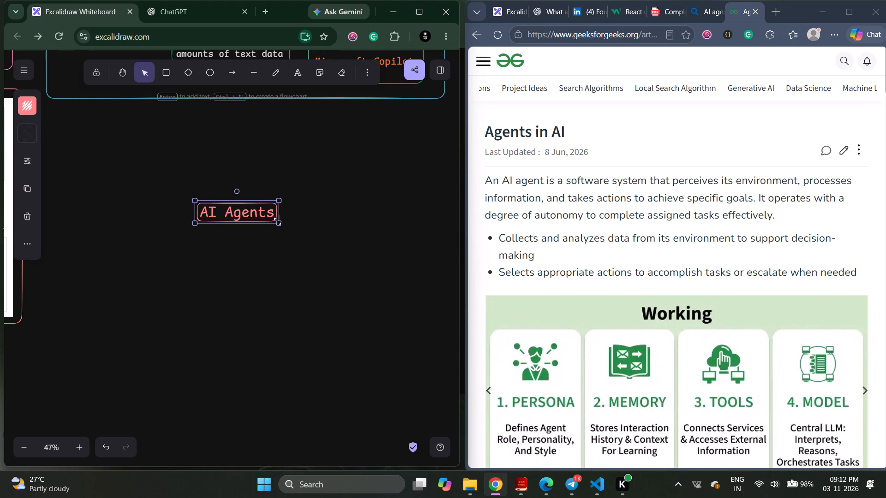
left_click_drag(278, 221, 279, 225)
left_click(264, 219)
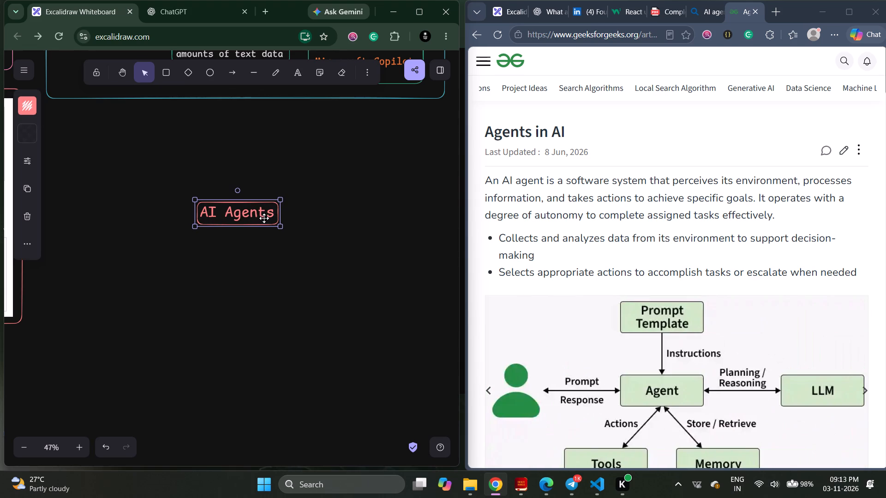
left_click(265, 237)
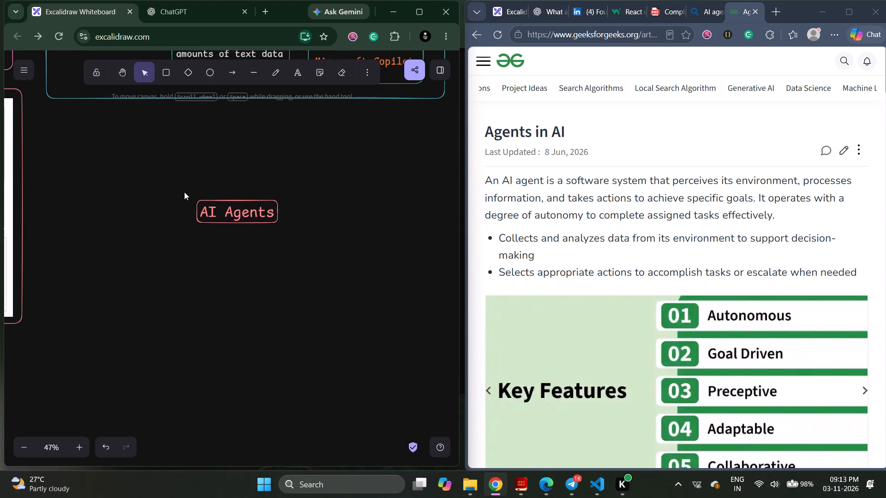
Group the "AI Agents" text with its frame and move the group slightly down.
left_click_drag(185, 190, 307, 237)
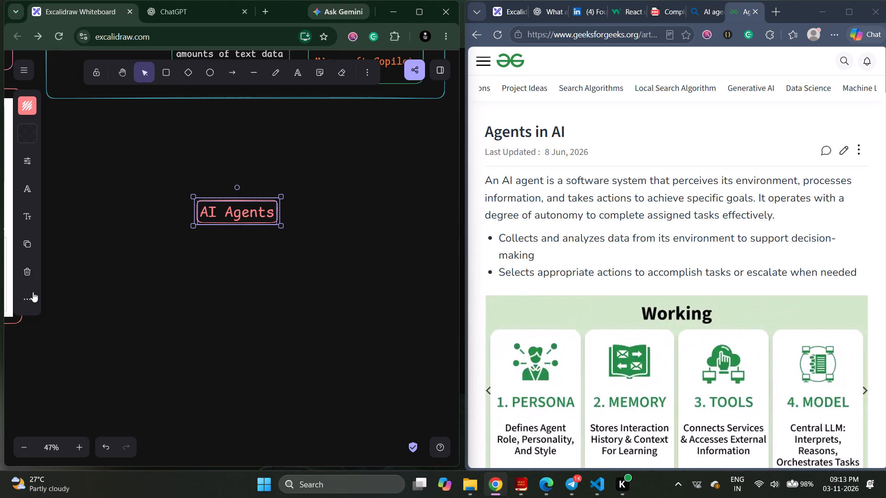
left_click(31, 292)
left_click(73, 401)
left_click(315, 306)
left_click_drag(260, 210, 260, 220)
left_click(262, 288)
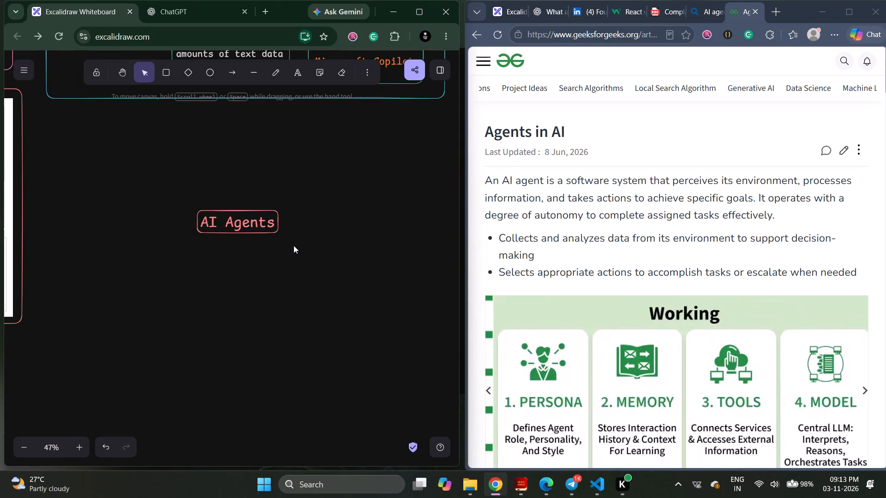
Add the text "Software System" to the upper right of the AI Agents box, enlarge it slightly and colour it violet.
left_click(291, 245)
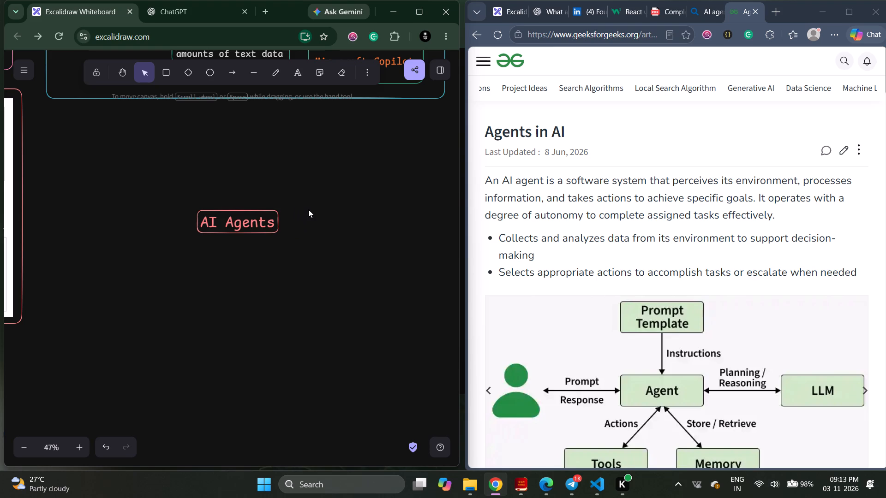
double_click(294, 182)
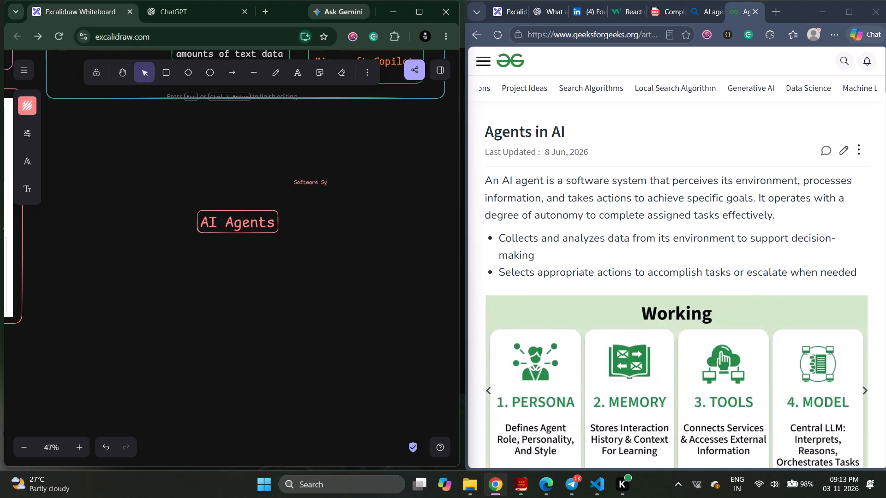
type("tem")
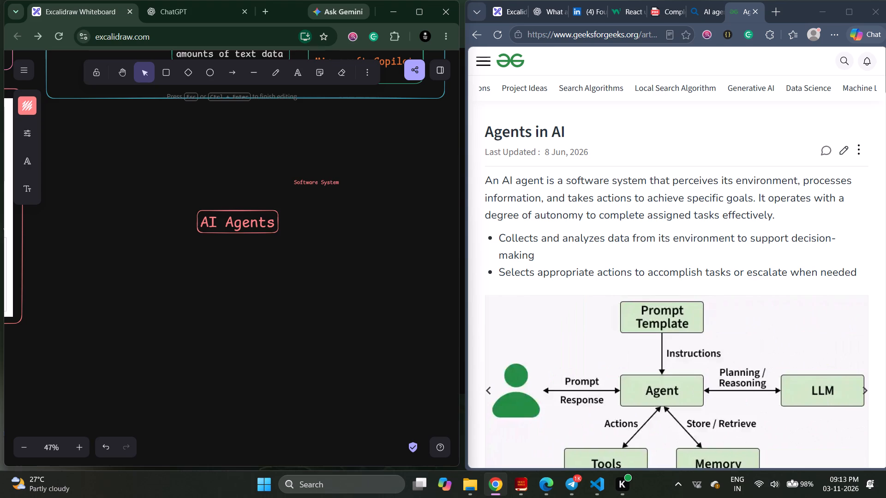
left_click(316, 209)
left_click(316, 177)
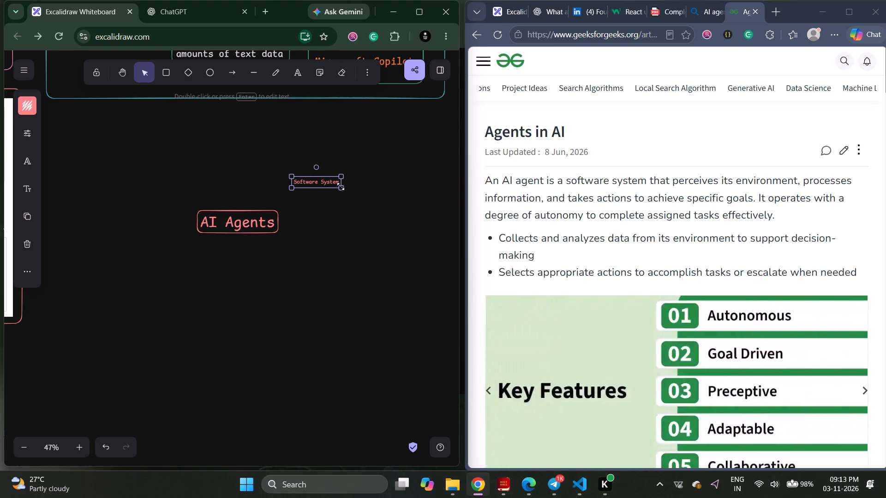
left_click(340, 186)
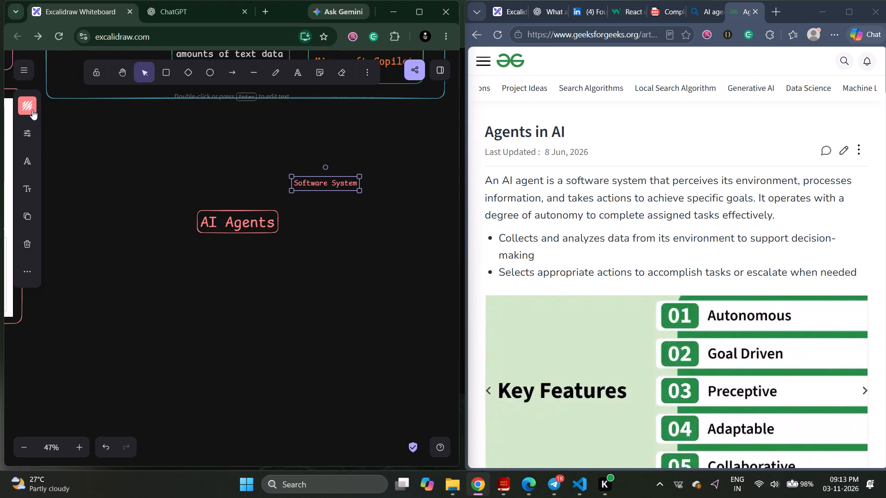
left_click(32, 109)
left_click(110, 145)
left_click(332, 196)
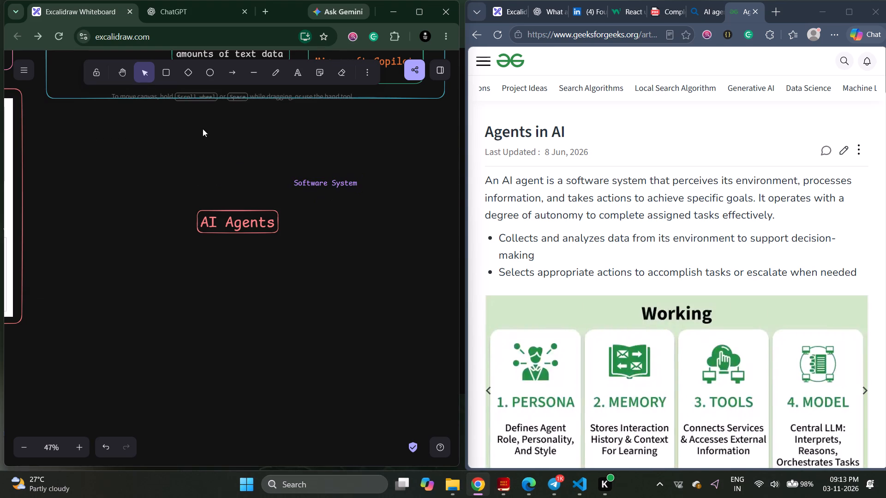
Draw a violet rounded rectangle around the "Software System" text and adjust it to fit.
left_click(174, 70)
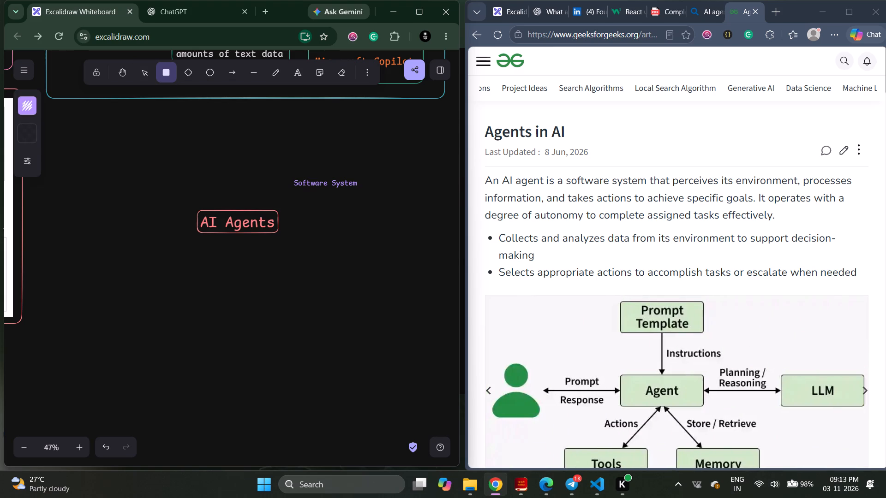
left_click_drag(291, 176, 365, 186)
left_click_drag(365, 186, 362, 190)
left_click(360, 209)
Group the "Software System" text with its violet frame.
left_click_drag(281, 161, 388, 203)
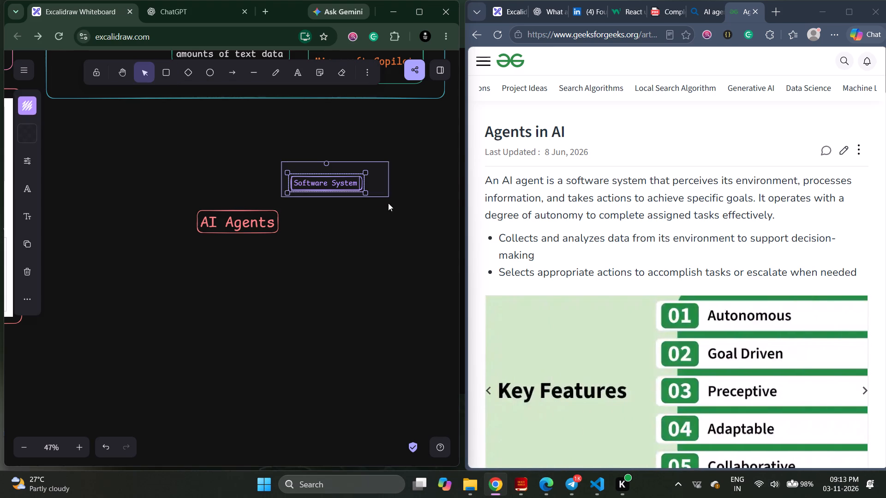
left_click_drag(388, 203, 388, 210)
left_click(26, 299)
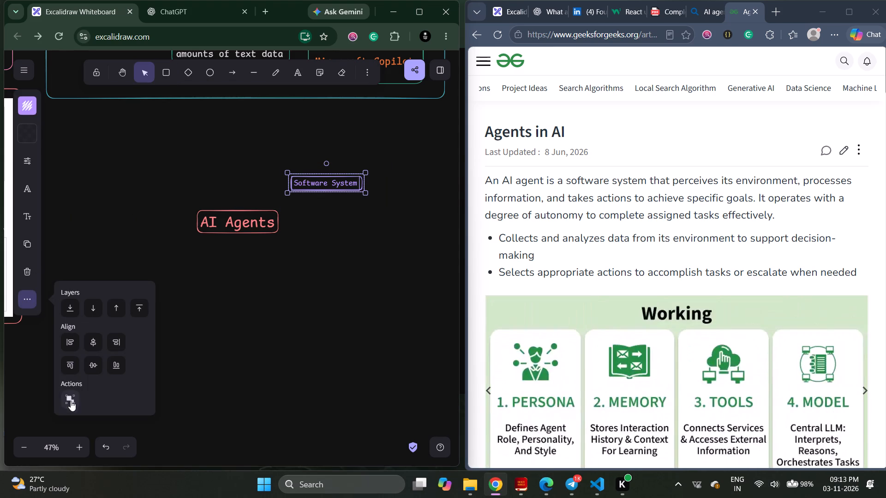
left_click(71, 401)
left_click(351, 285)
Connect the AI Agents box to the Software System box with an arrow and bend it into an upward curve.
left_click(226, 69)
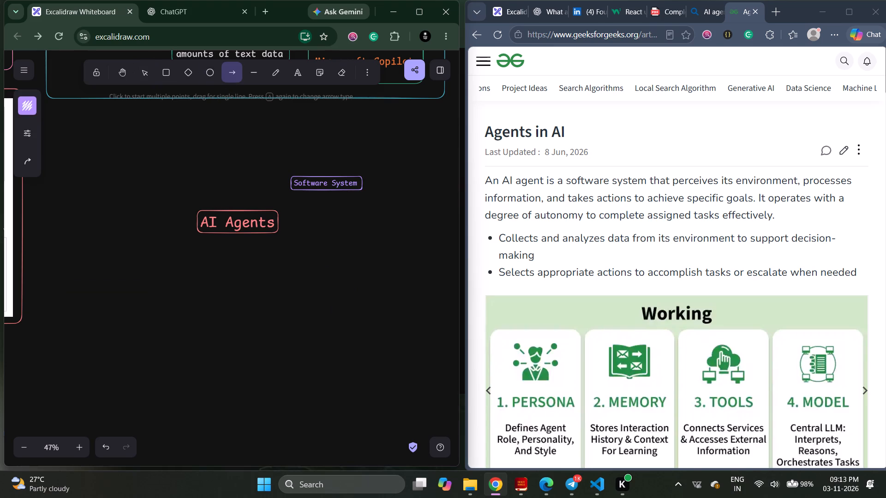
left_click_drag(242, 209, 288, 184)
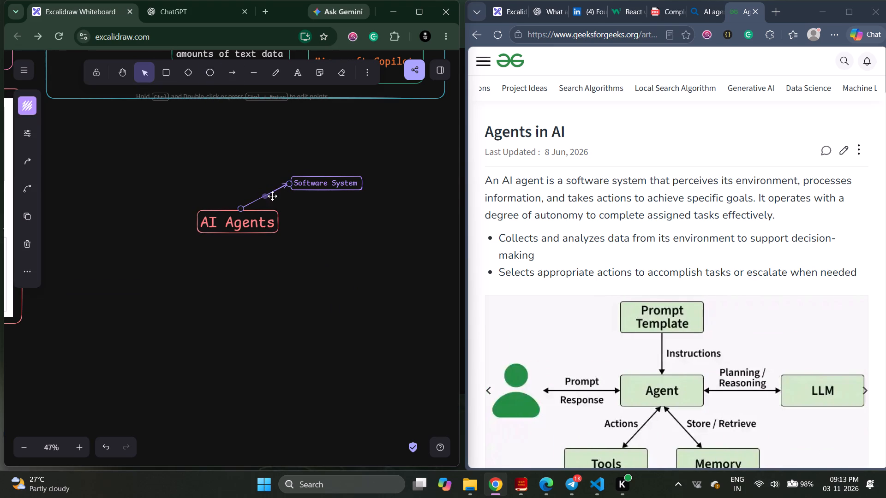
left_click_drag(268, 196, 253, 173)
left_click(262, 187)
Add the label "is a" beneath the curved arrow, enlarge it slightly and place it just inside the bend.
double_click(258, 183)
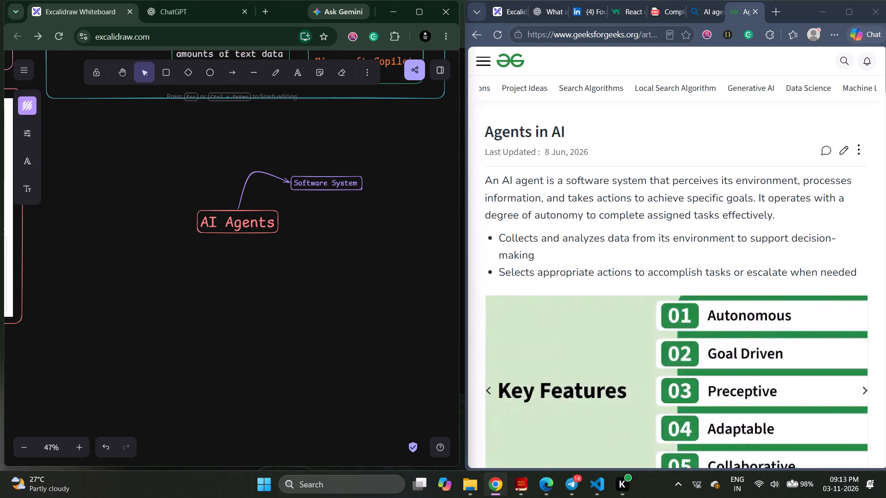
type("is a")
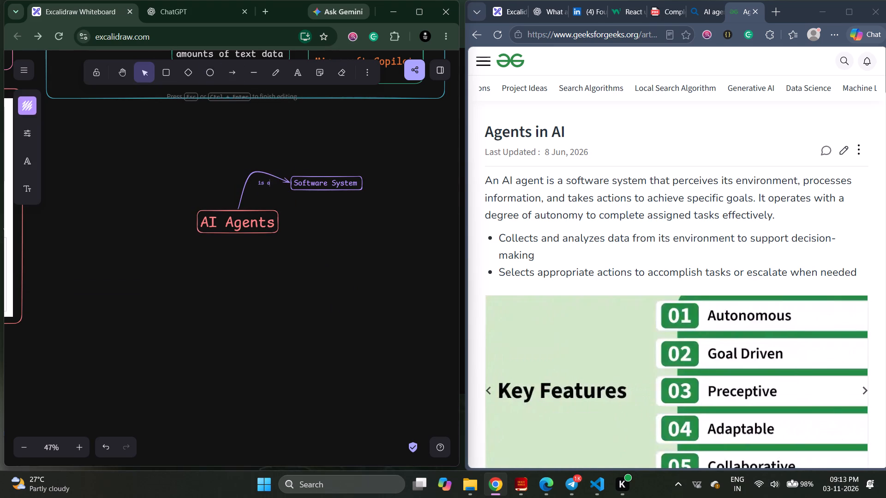
left_click(322, 135)
left_click(267, 178)
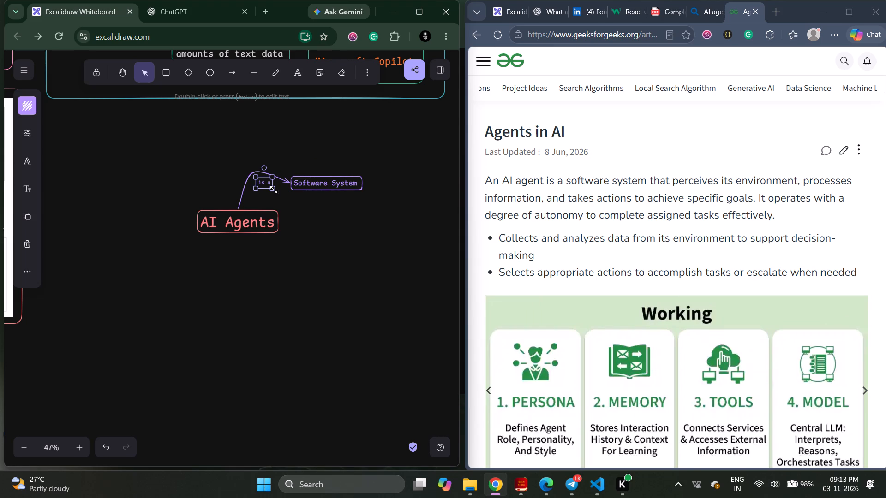
left_click(273, 188)
left_click_drag(270, 183, 259, 184)
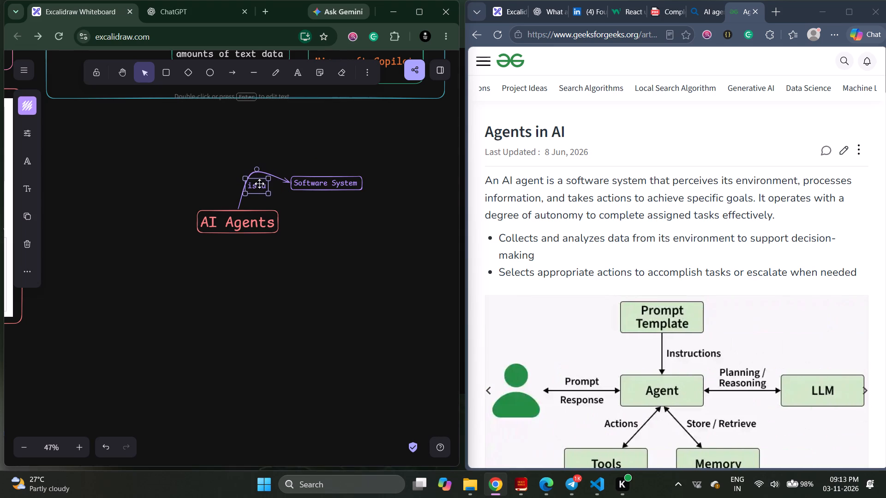
left_click_drag(259, 184, 263, 183)
left_click(287, 150)
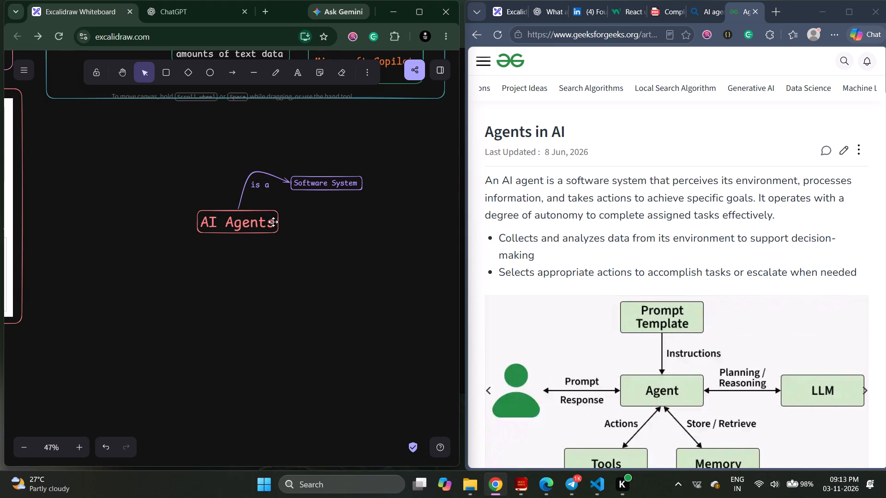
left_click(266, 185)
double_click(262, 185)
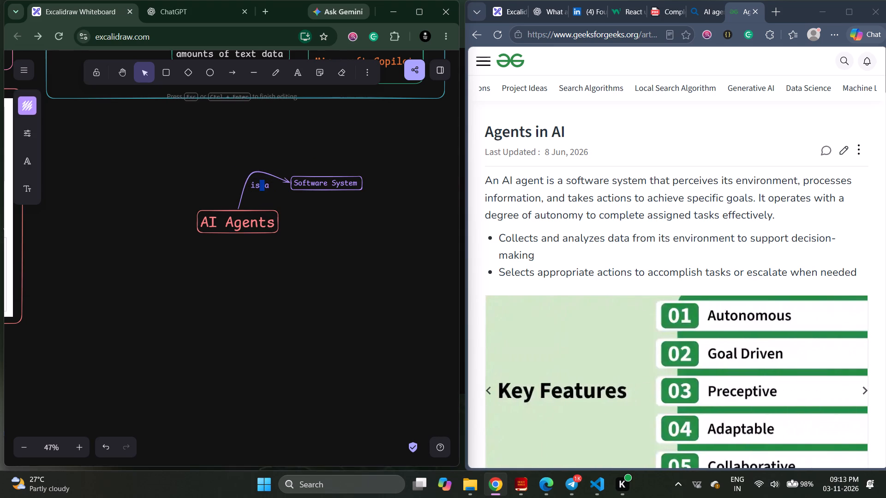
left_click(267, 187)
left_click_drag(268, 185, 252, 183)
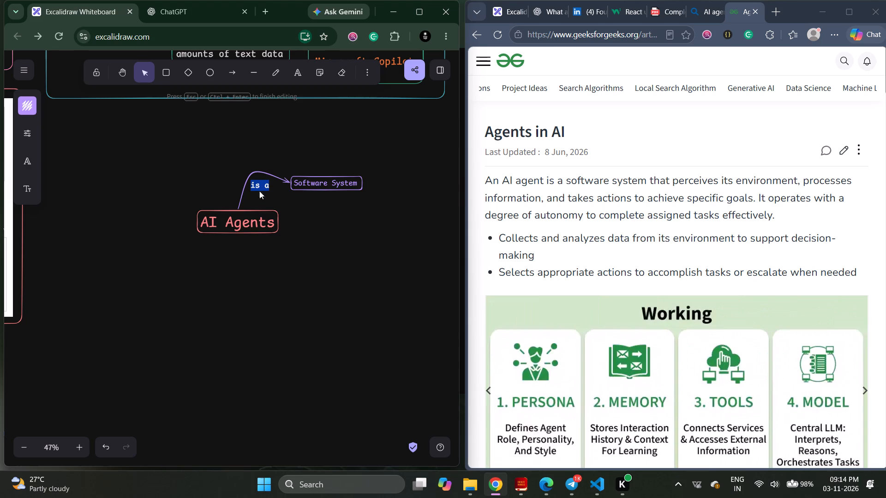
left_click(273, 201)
Change the text in the red box from plural to singular so that it reads "AI Agent".
left_click(270, 221)
double_click(274, 225)
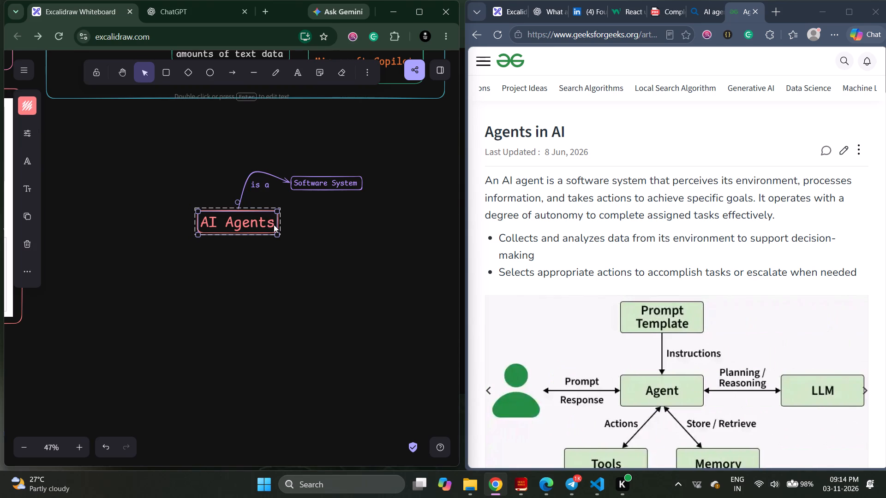
key("BackSpace")
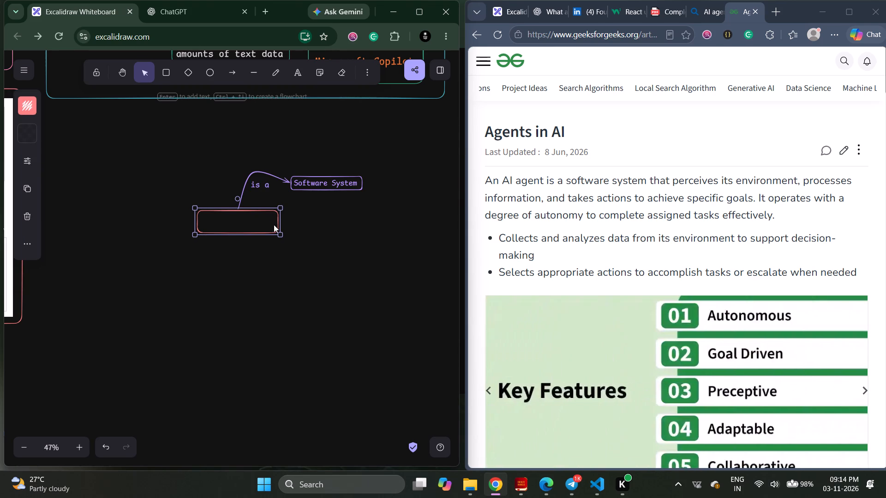
key("ctrl+z")
double_click(274, 220)
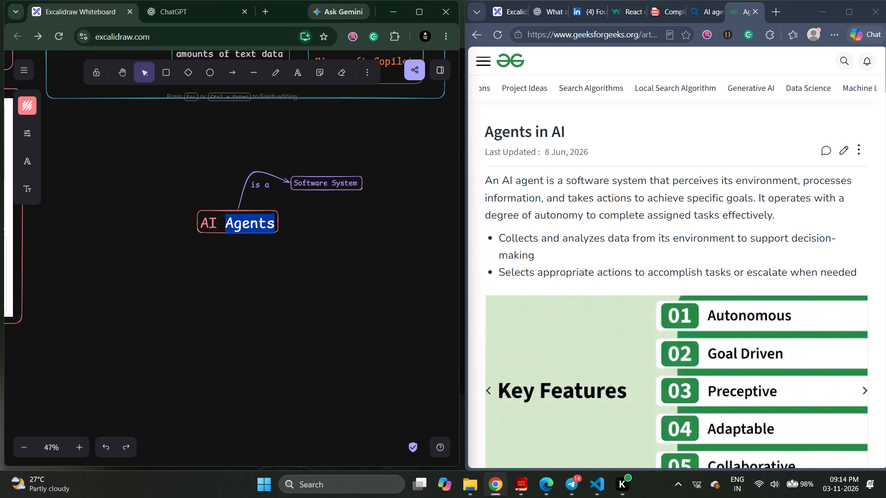
left_click(273, 225)
key("BackSpace")
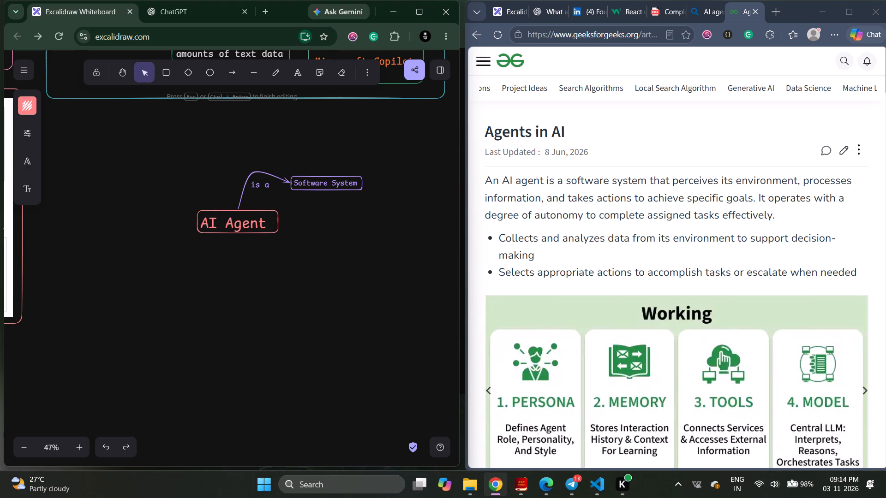
left_click(273, 251)
Shift the "AI Agent" text slightly so that it sits centred inside its red frame.
left_click(258, 220)
double_click(256, 219)
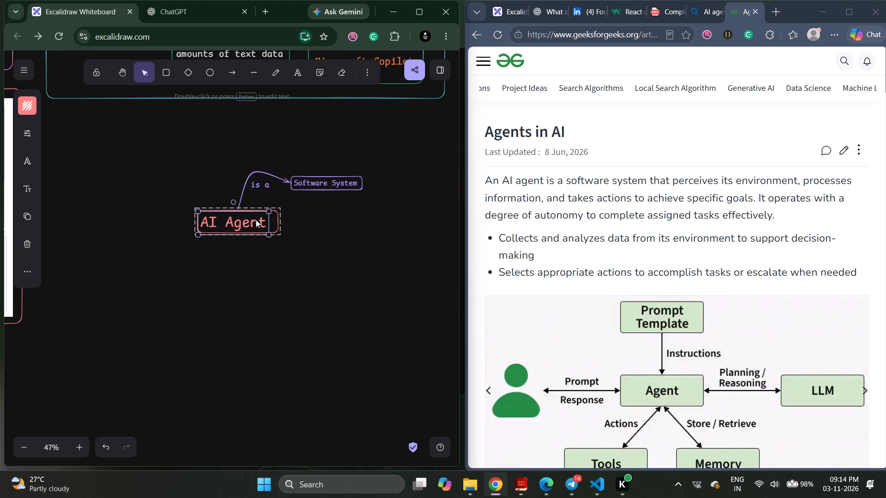
left_click_drag(254, 219, 260, 219)
left_click(257, 252)
left_click(225, 224)
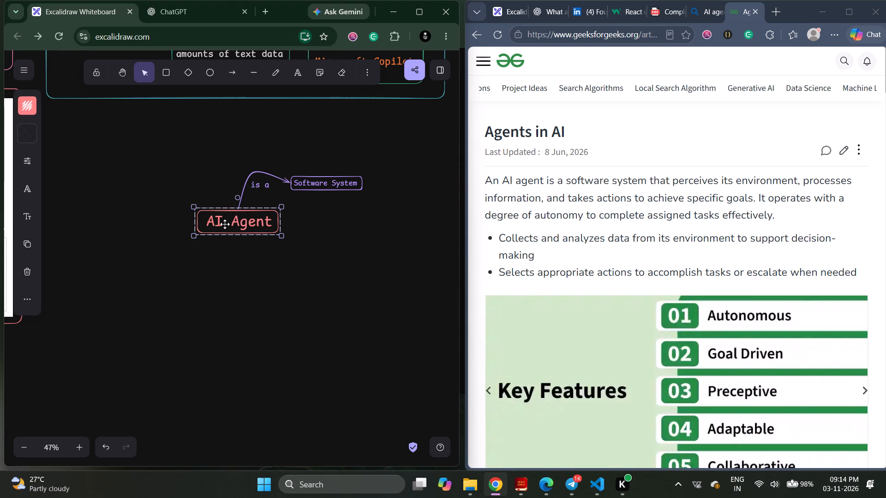
left_click(226, 250)
left_click(232, 223)
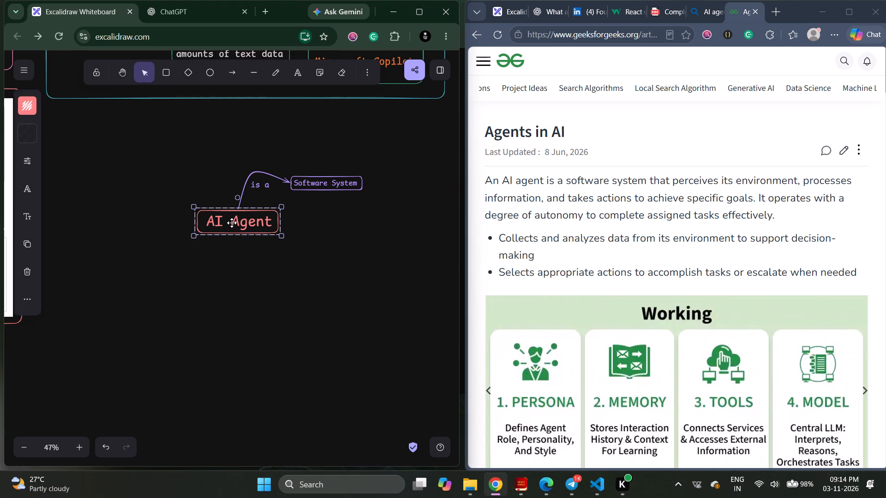
left_click(239, 250)
left_click(273, 185)
left_click(290, 200)
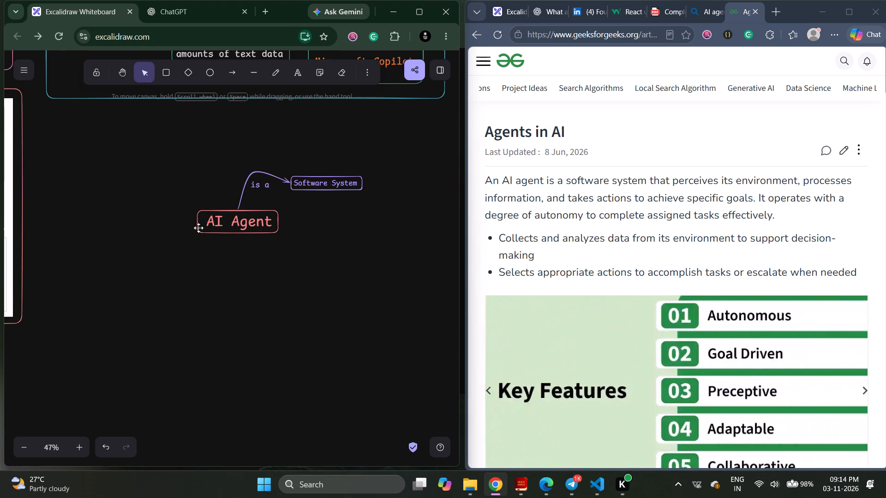
Add the text "an" just before the AI Agent box, enlarge it slightly and align it with the box.
double_click(179, 222)
type("an")
left_click(195, 263)
left_click(176, 220)
left_click_drag(186, 226, 191, 233)
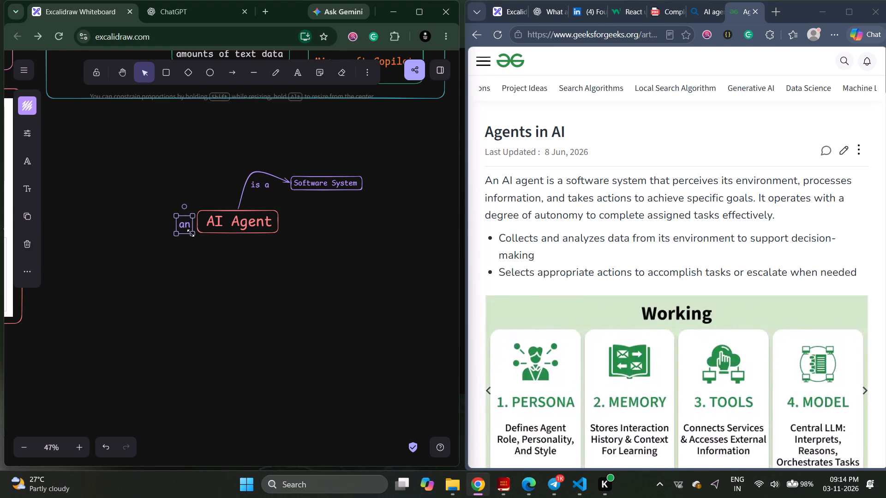
left_click_drag(191, 233, 192, 237)
left_click(185, 229)
left_click(185, 252)
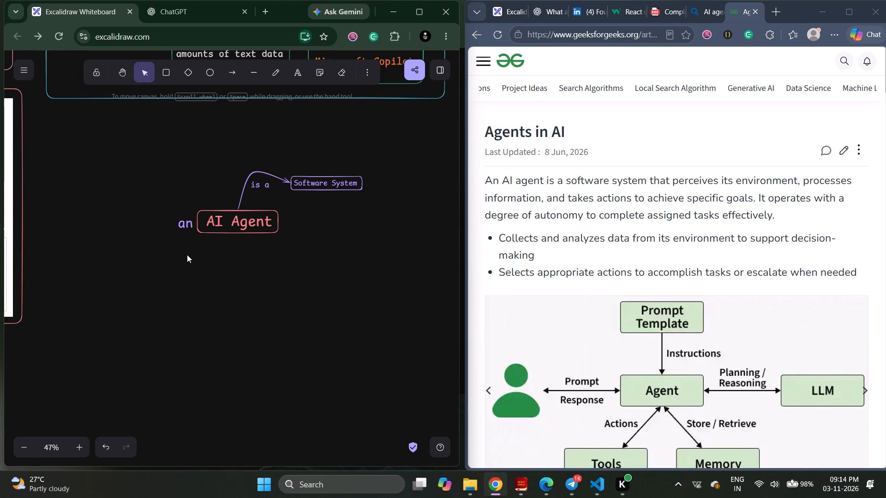
left_click(185, 223)
left_click(186, 227)
left_click(190, 254)
Capitalise the word in front of the AI Agent box so that it reads "An".
double_click(185, 221)
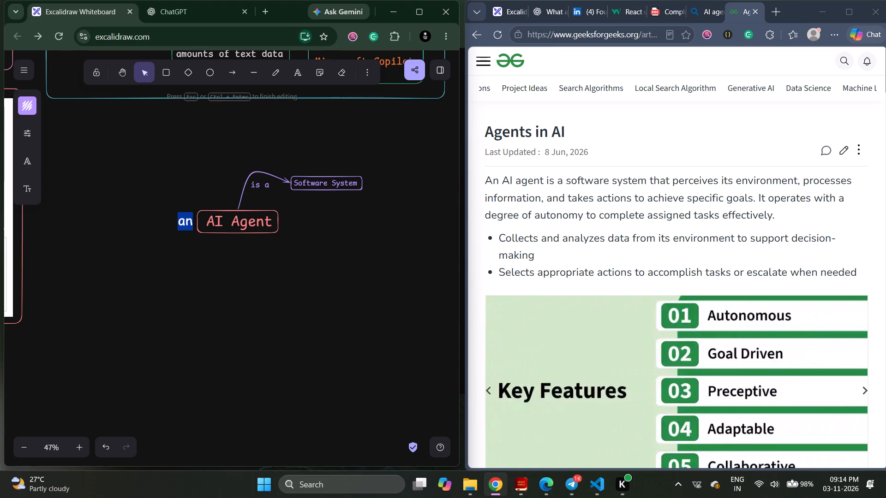
left_click(188, 221)
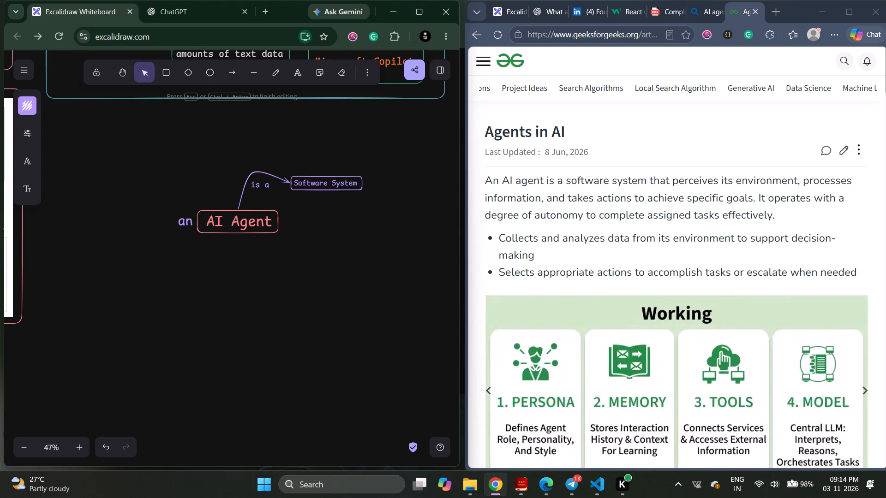
left_click(181, 247)
double_click(181, 217)
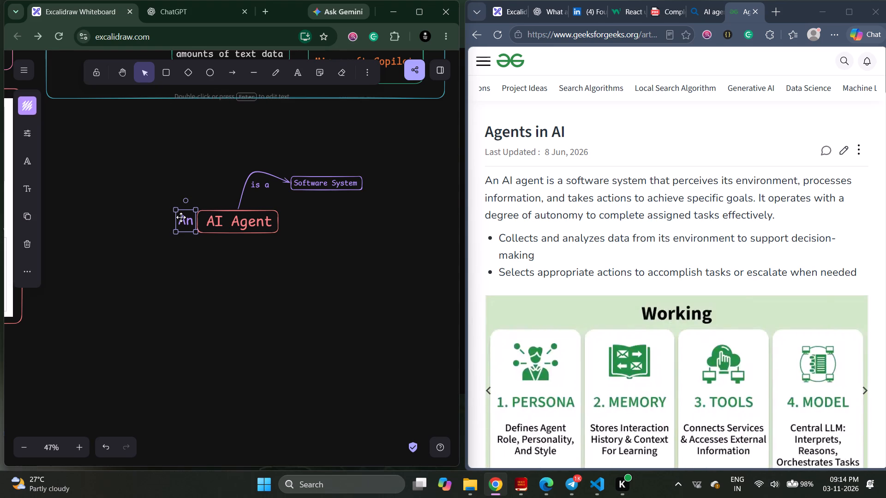
left_click(194, 248)
Enlarge the word "An" and line it up with the text in the AI Agent box.
left_click(190, 224)
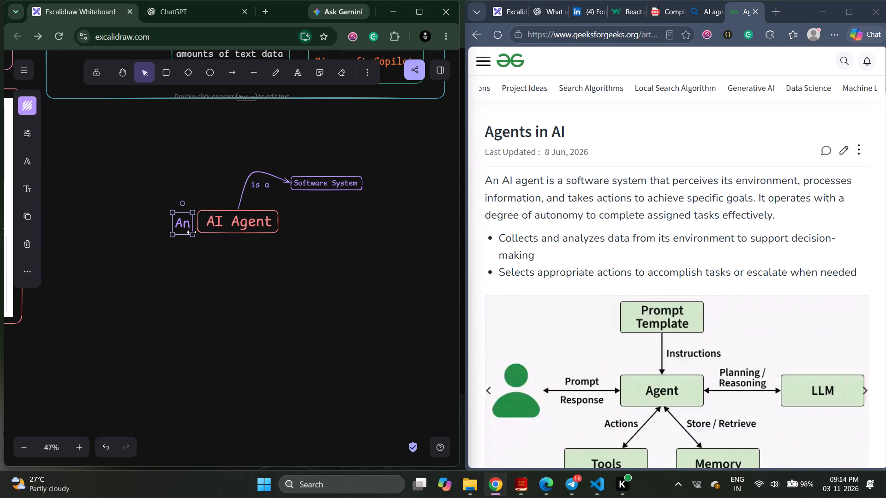
left_click_drag(192, 235, 198, 239)
left_click_drag(186, 230, 183, 223)
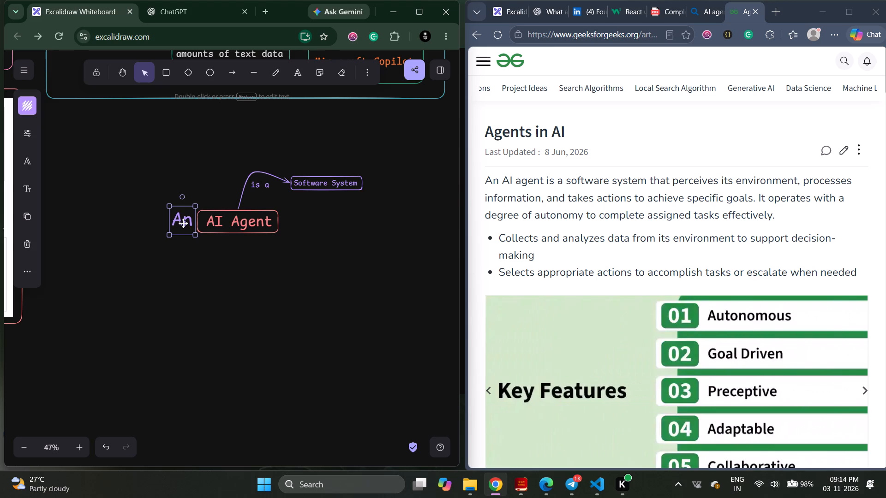
left_click_drag(183, 223, 184, 223)
left_click(186, 248)
left_click(186, 221)
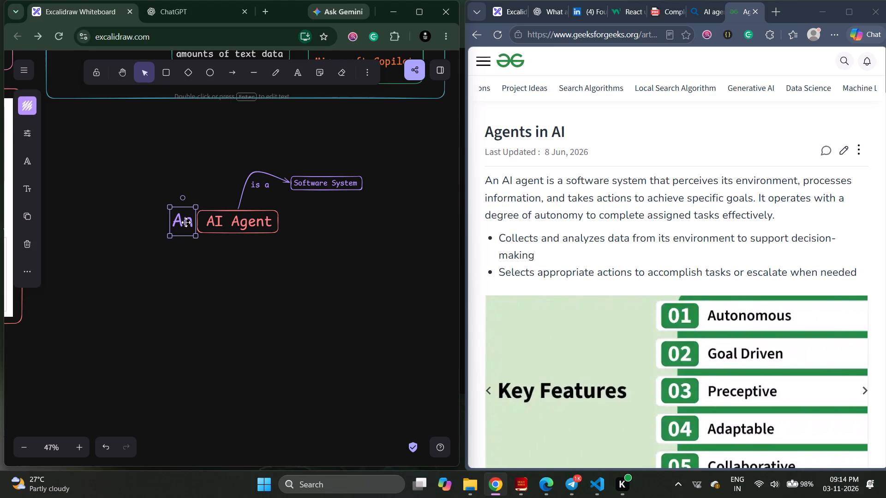
left_click(191, 277)
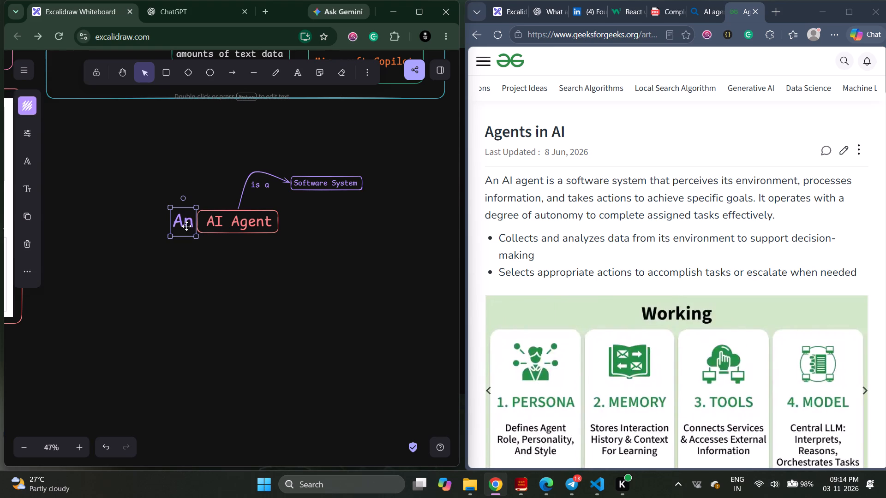
left_click(186, 226)
left_click(195, 267)
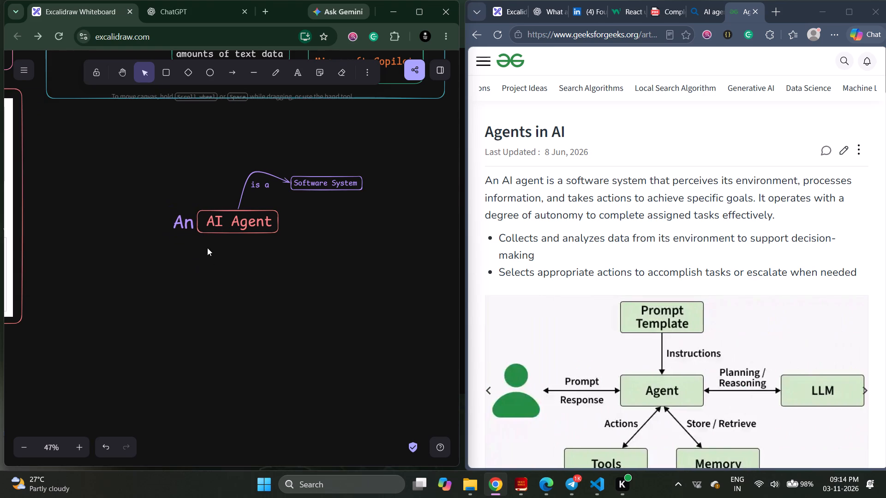
left_click(179, 226)
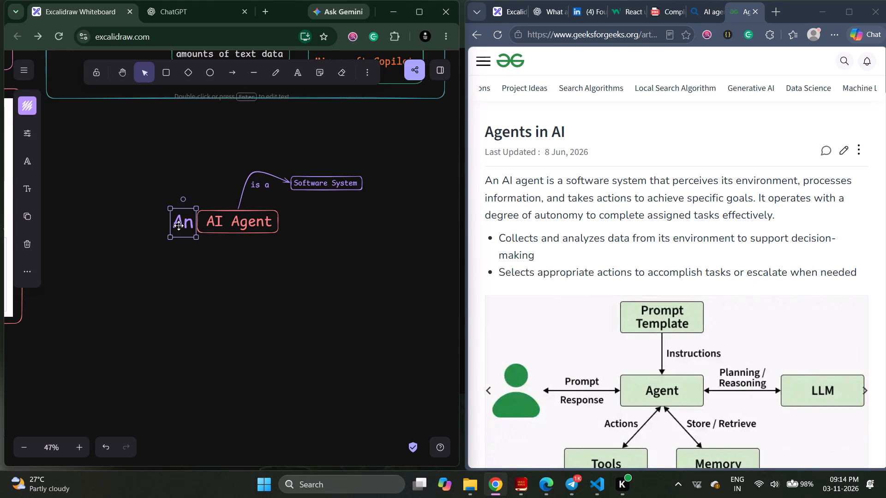
left_click(180, 243)
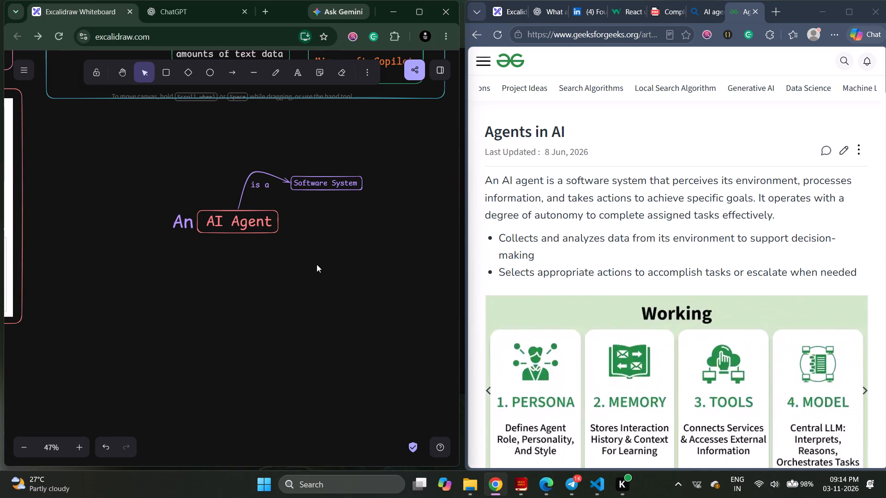
Copy "perceives its environment" from the GeeksforGeeks article into the whiteboard below the AI Agent box and enlarge it.
left_click_drag(671, 180, 797, 181)
key("ctrl+c")
double_click(152, 300)
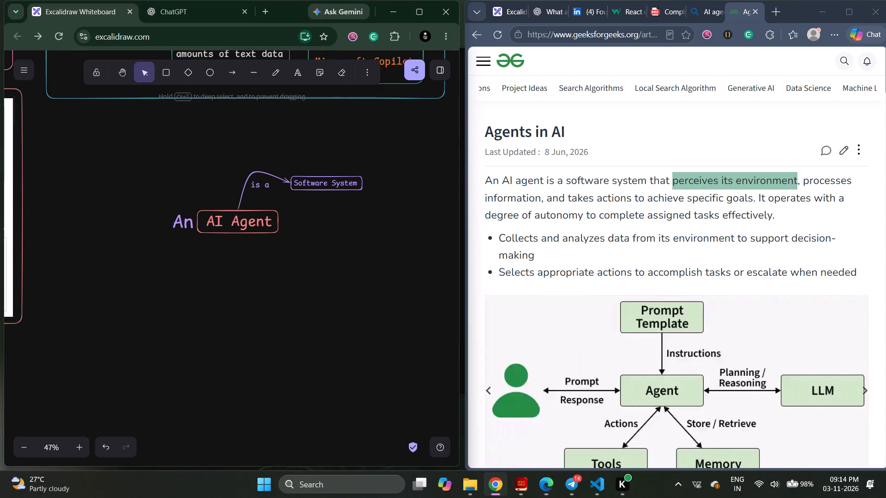
key("ctrl+v")
left_click(203, 340)
left_click(205, 298)
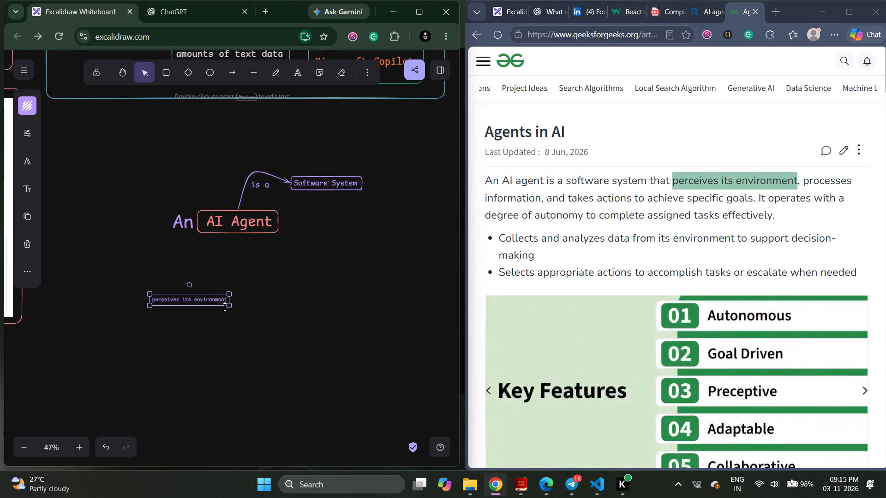
left_click_drag(228, 305, 230, 310)
left_click(224, 333)
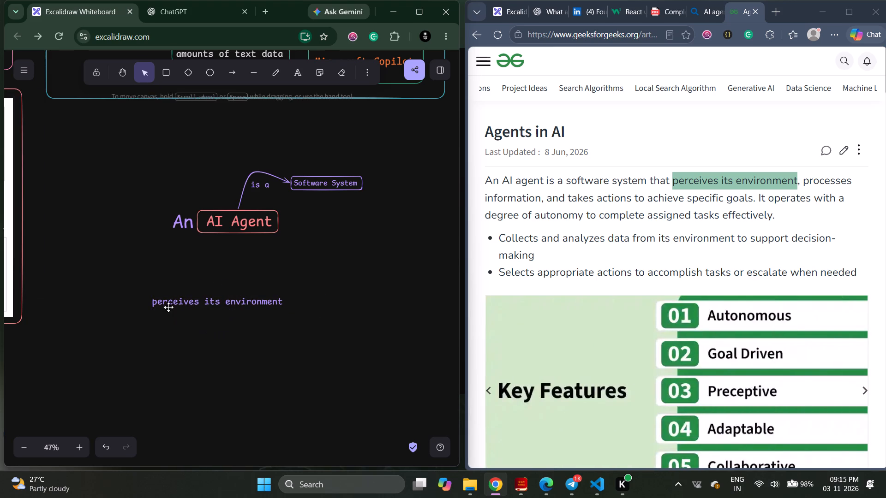
Colour the "perceives its environment" text red.
left_click(178, 304)
left_click(25, 102)
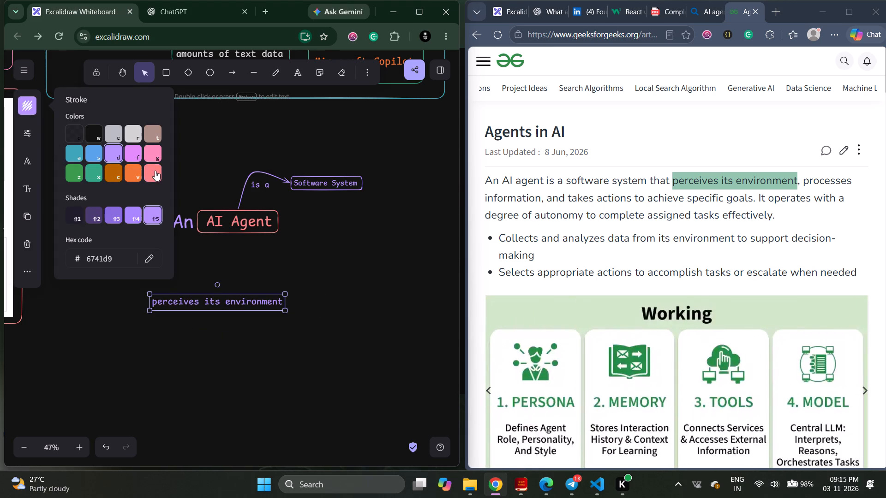
left_click(155, 171)
left_click(305, 296)
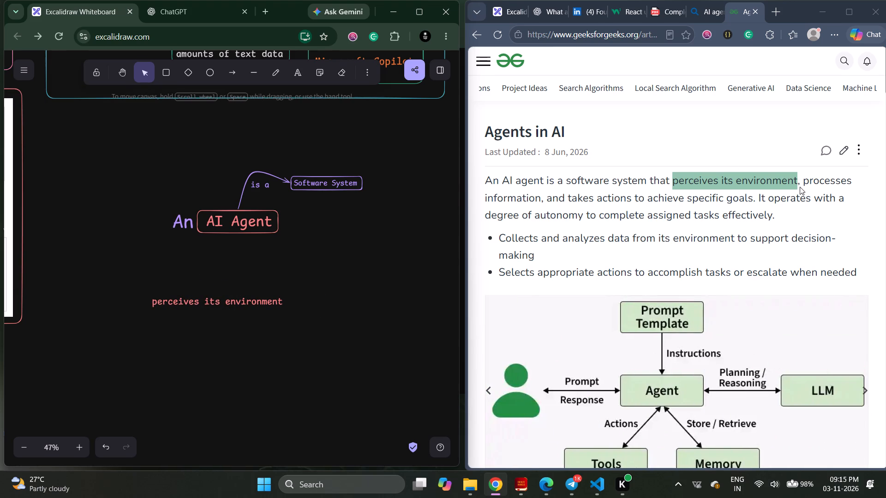
Copy "processes information" from the article into the whiteboard, enlarge it and place it directly under "perceives its environment".
left_click_drag(803, 179, 542, 198)
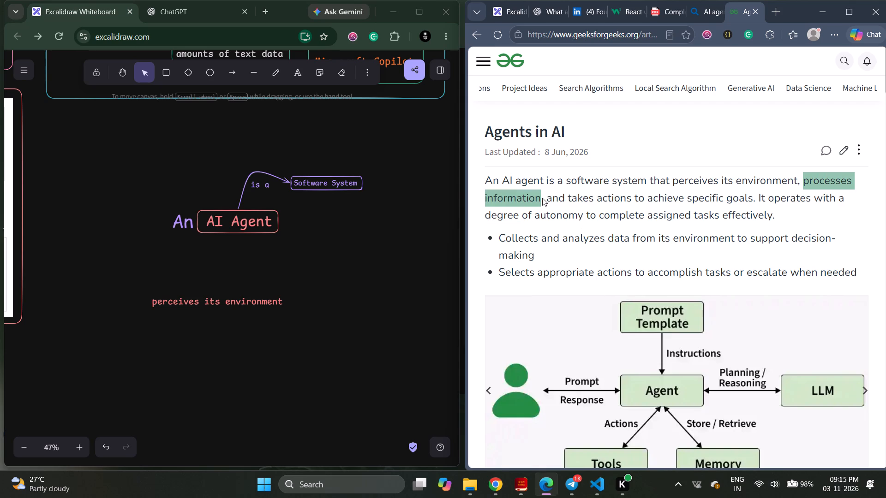
left_click_drag(542, 198, 542, 197)
key("ctrl+c")
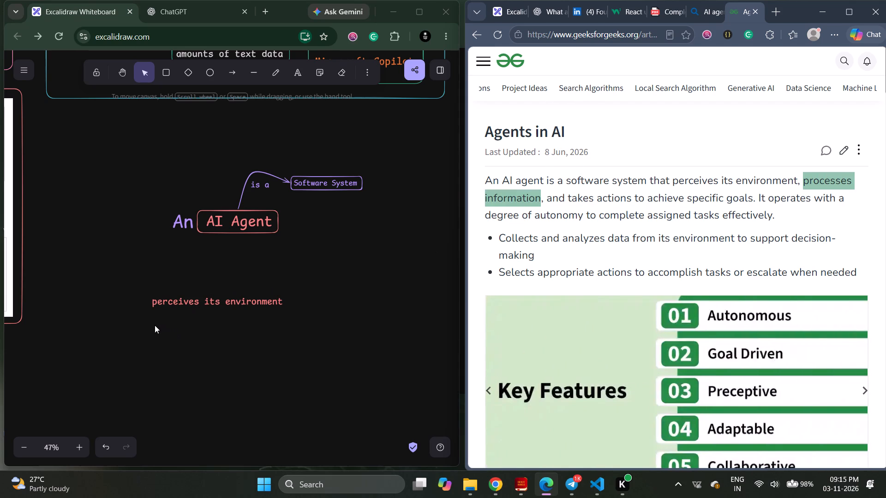
double_click(151, 327)
key("ctrl+v")
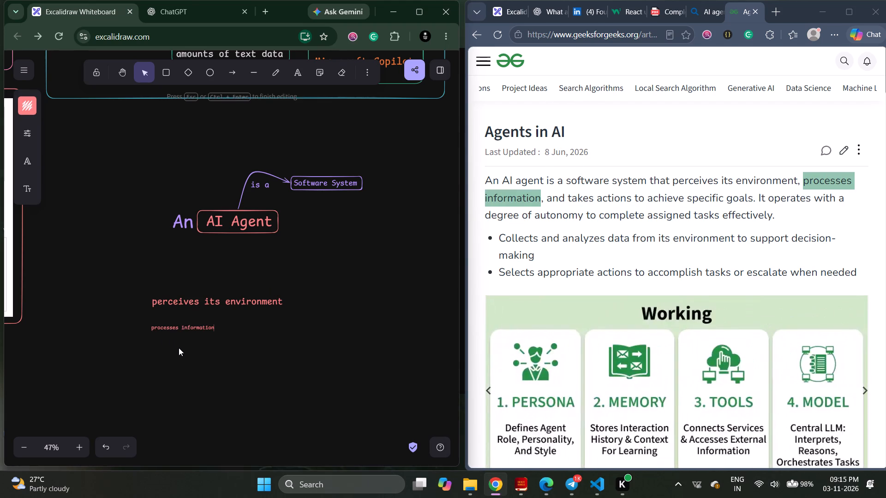
left_click(198, 343)
left_click(194, 326)
left_click_drag(218, 333, 221, 339)
left_click_drag(212, 328, 212, 318)
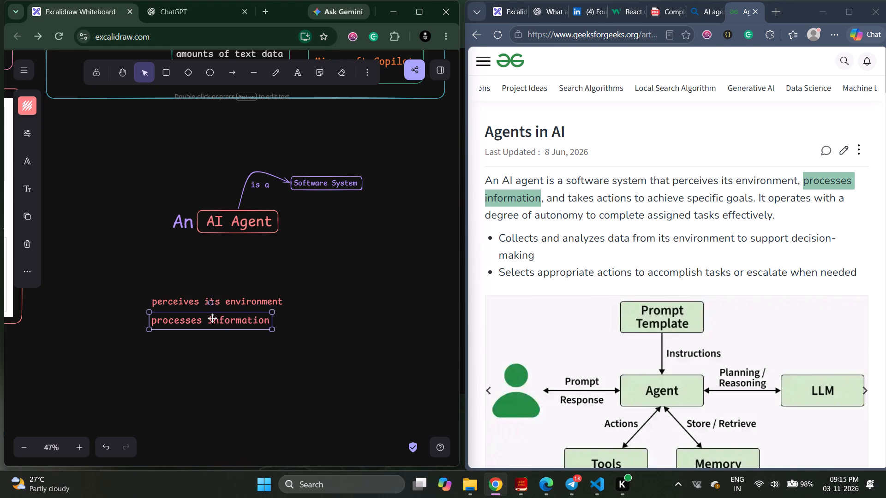
left_click_drag(212, 318, 214, 317)
left_click(271, 327)
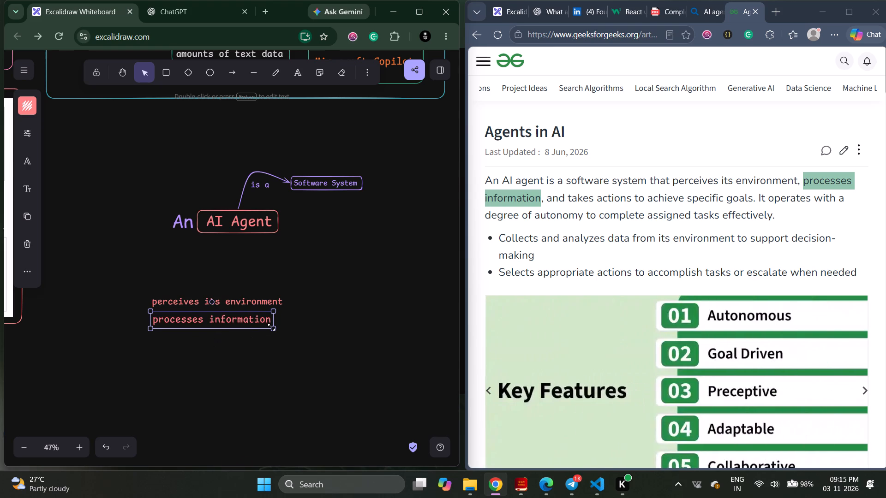
left_click(262, 348)
Try violet and pink on the "processes information" text, and settle on teal.
left_click(226, 322)
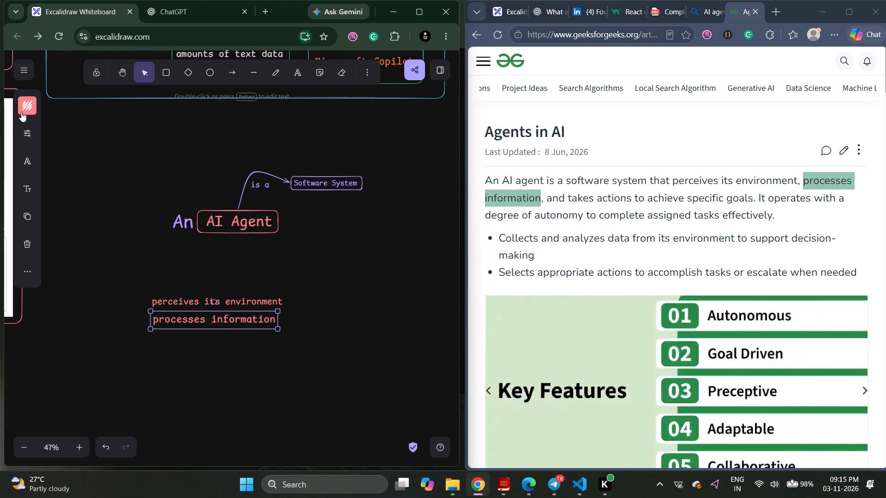
left_click(21, 107)
left_click(116, 155)
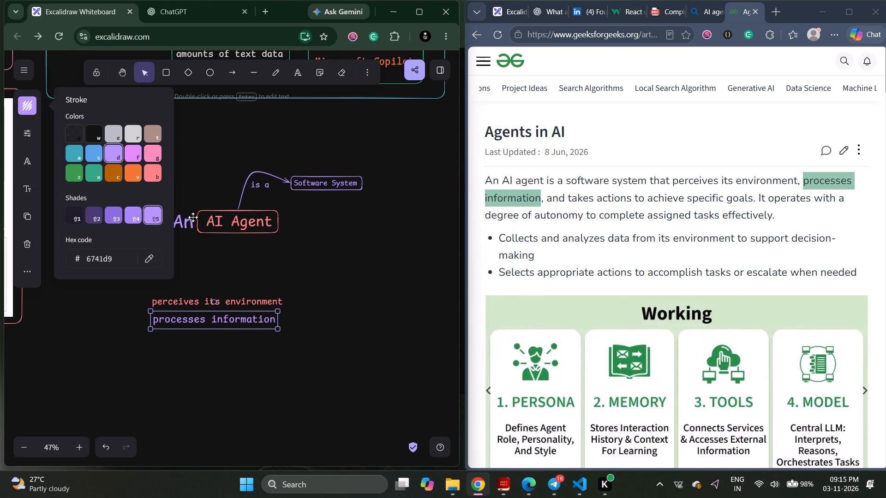
left_click(153, 150)
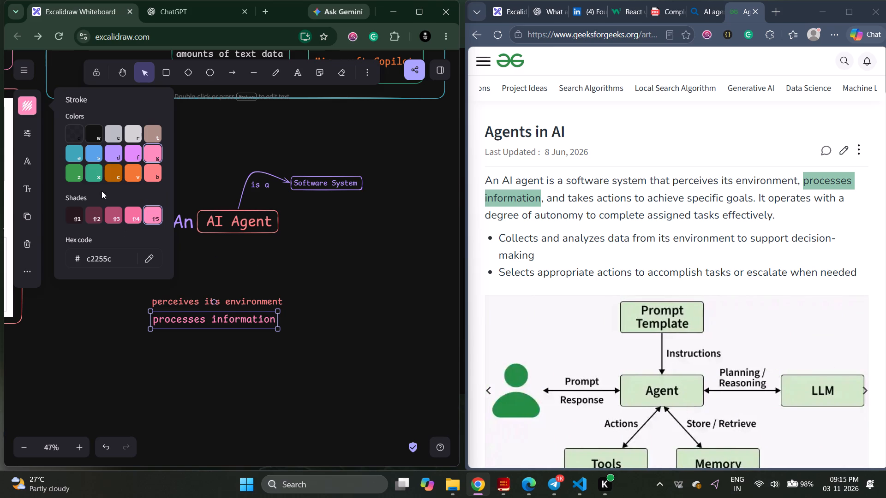
left_click(78, 151)
left_click(281, 236)
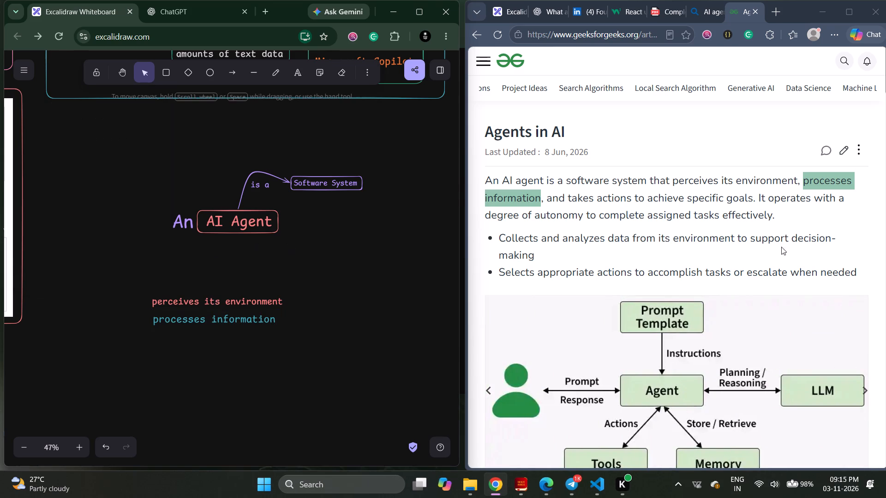
Copy "takes actions to achieve specific goals" from the article into the whiteboard below "processes information".
left_click_drag(568, 196, 647, 197)
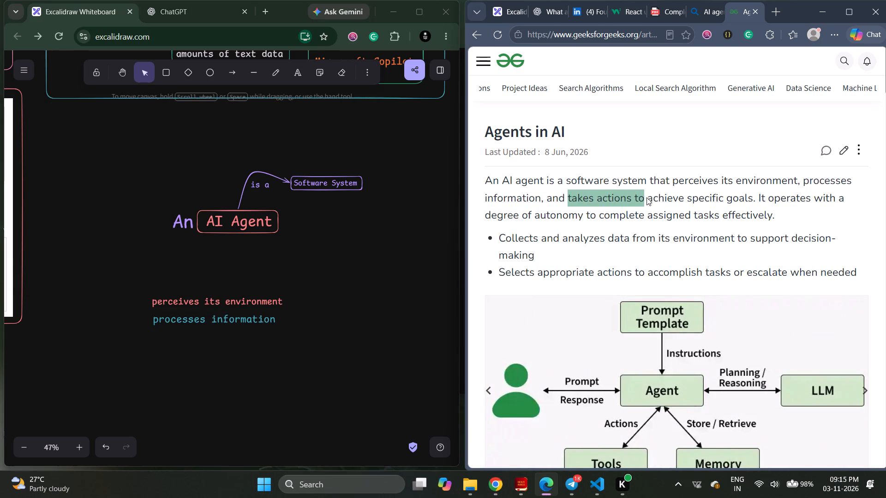
left_click_drag(647, 197, 684, 197)
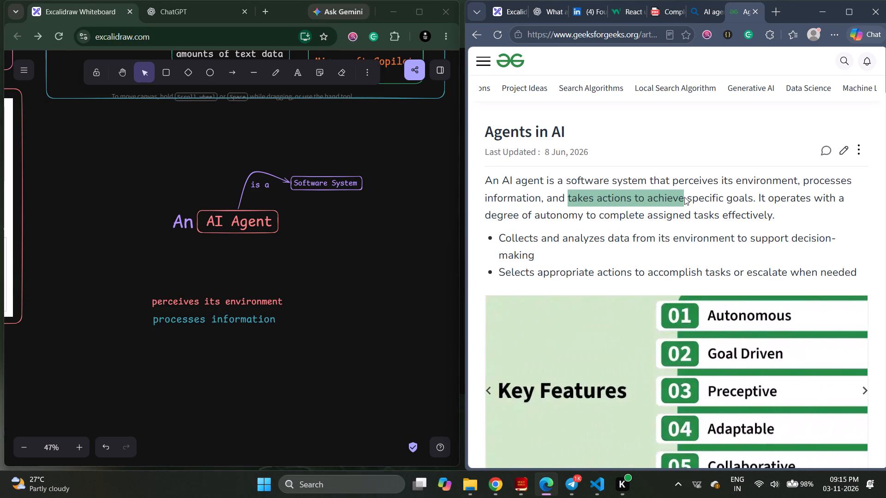
left_click_drag(684, 197, 753, 198)
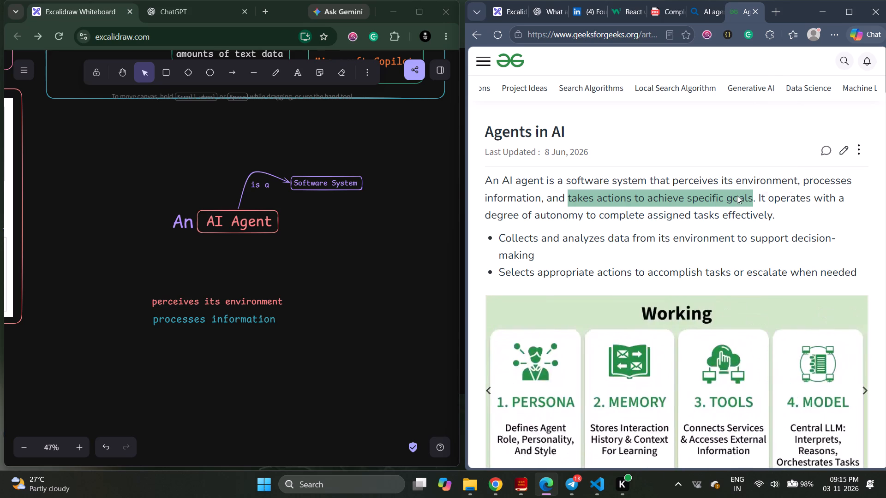
key("ctrl+c")
left_click(154, 342)
left_click(155, 345)
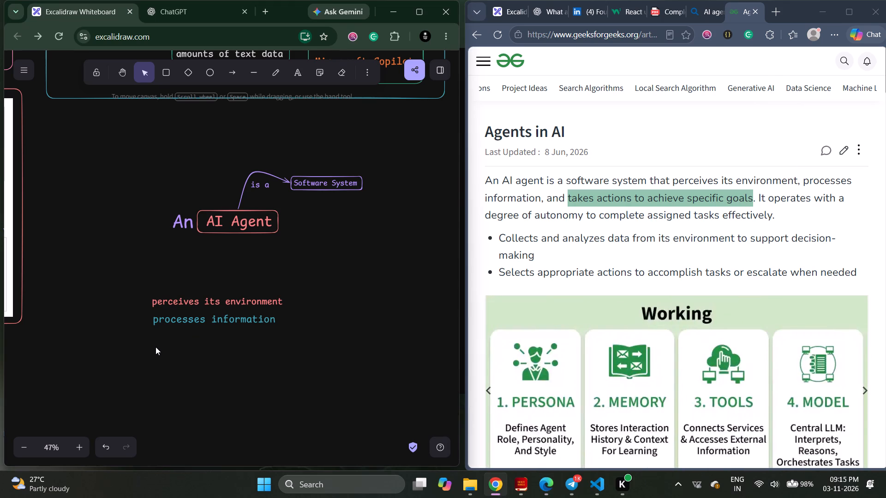
double_click(154, 341)
key("ctrl+v")
left_click(176, 363)
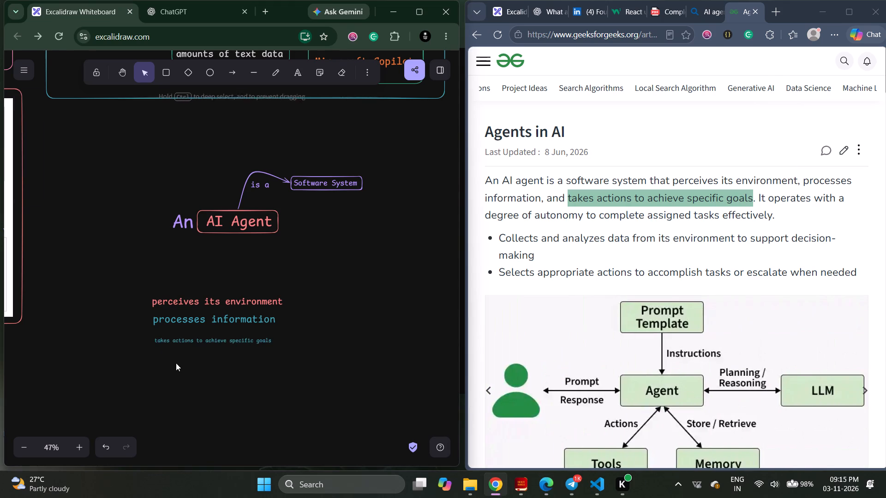
Enlarge "takes actions to achieve specific goals", wrap it after "achieve" and place it directly under "processes information".
left_click(183, 340)
left_click_drag(274, 346, 277, 350)
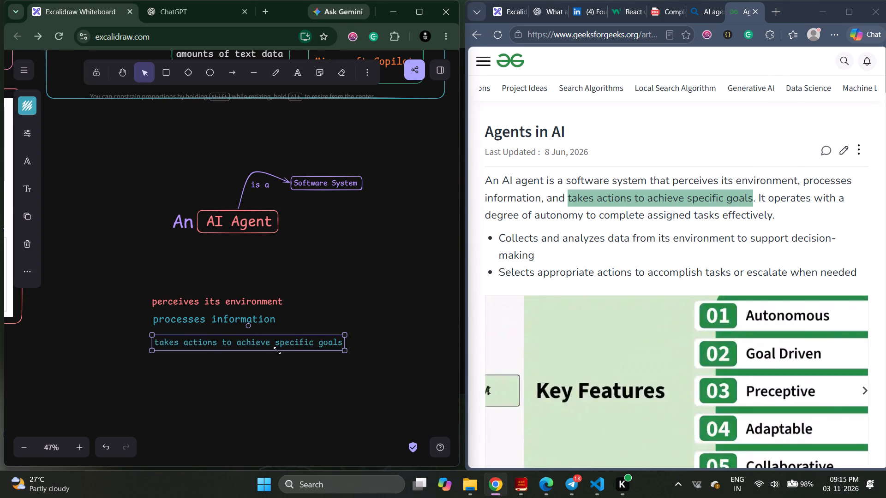
left_click_drag(277, 350, 278, 353)
left_click_drag(275, 340, 271, 333)
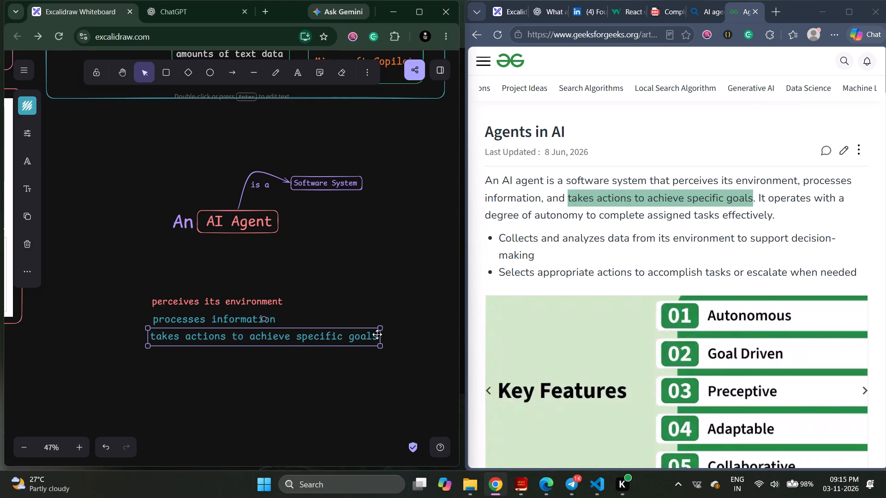
left_click_drag(379, 337, 288, 323)
left_click(255, 346)
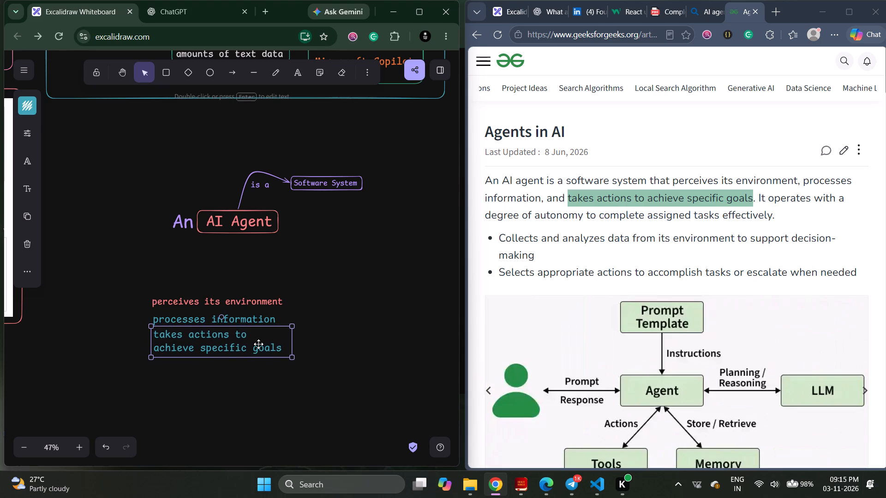
left_click(292, 315)
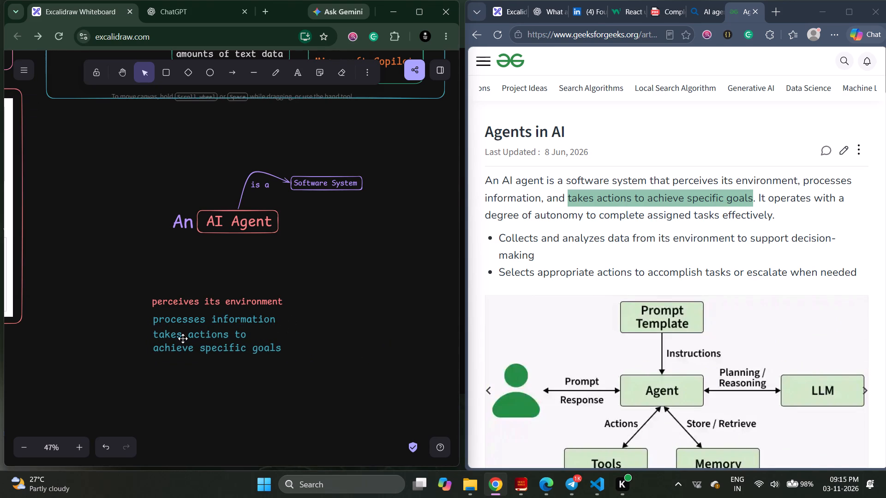
left_click(220, 335)
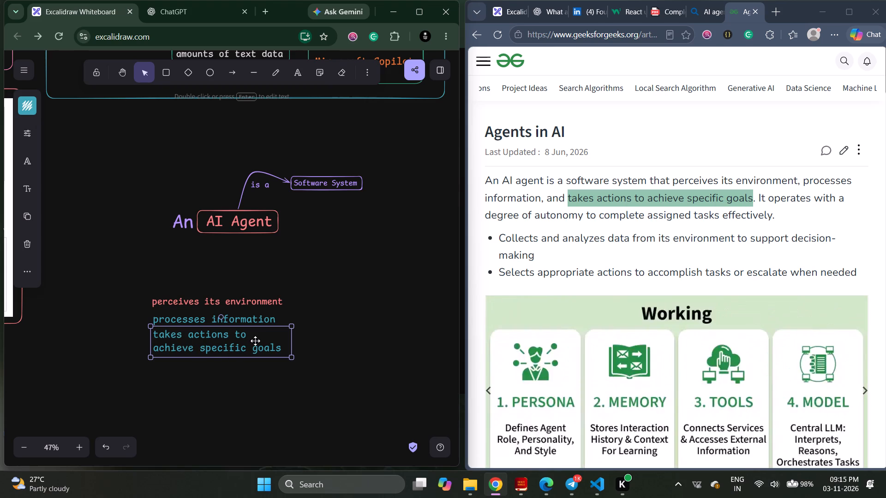
left_click_drag(291, 342, 297, 333)
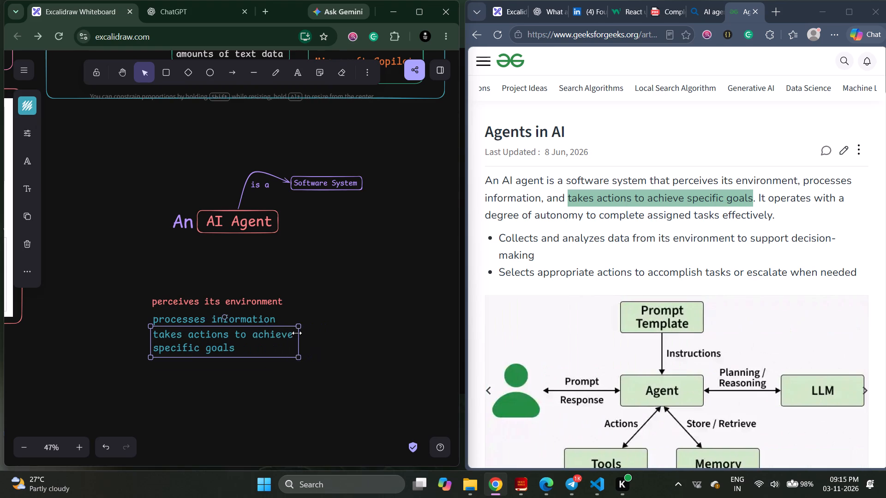
left_click_drag(297, 333, 295, 333)
left_click(325, 334)
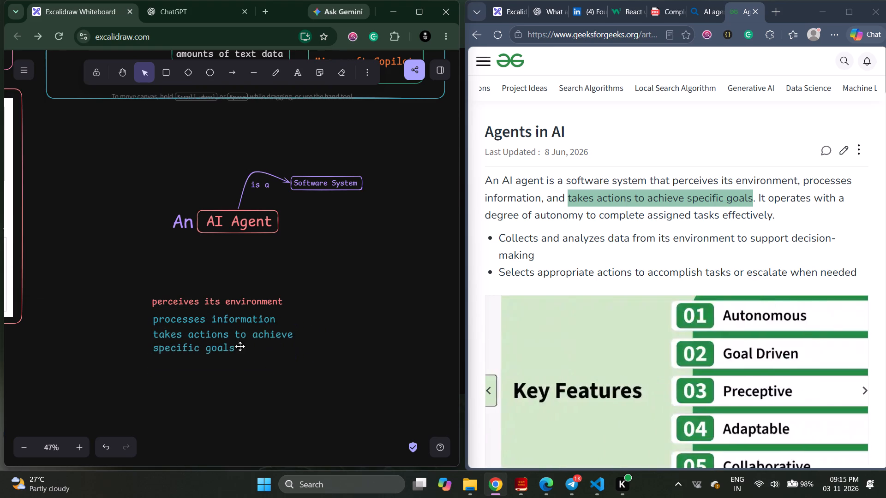
left_click(222, 346)
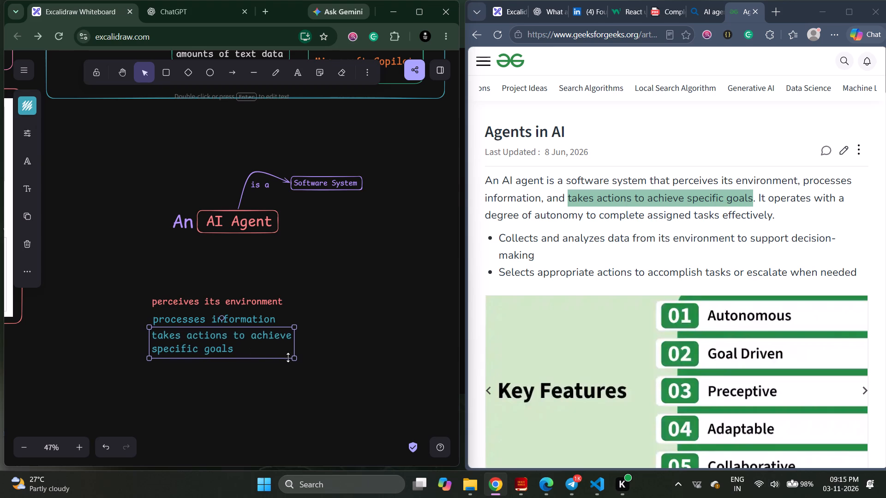
left_click(267, 382)
Try blue, green, purple and red on the "takes actions to achieve specific goals" text, and settle on pink.
left_click(192, 350)
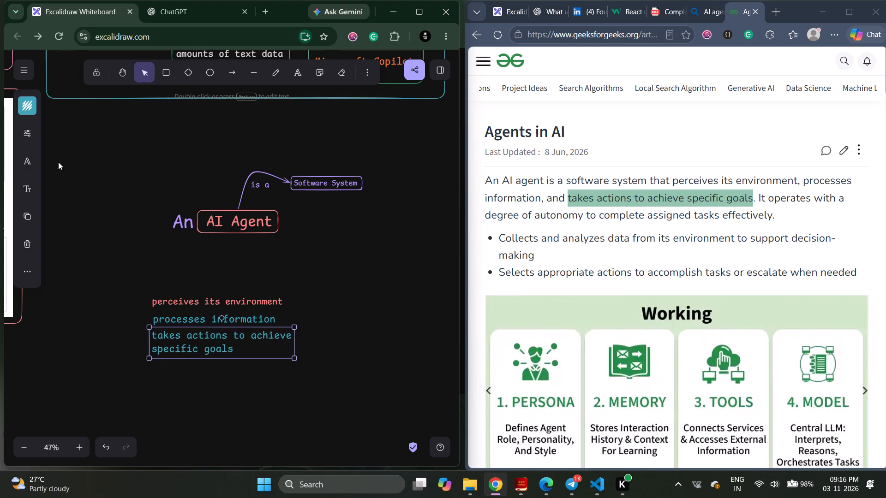
left_click(26, 108)
left_click(94, 150)
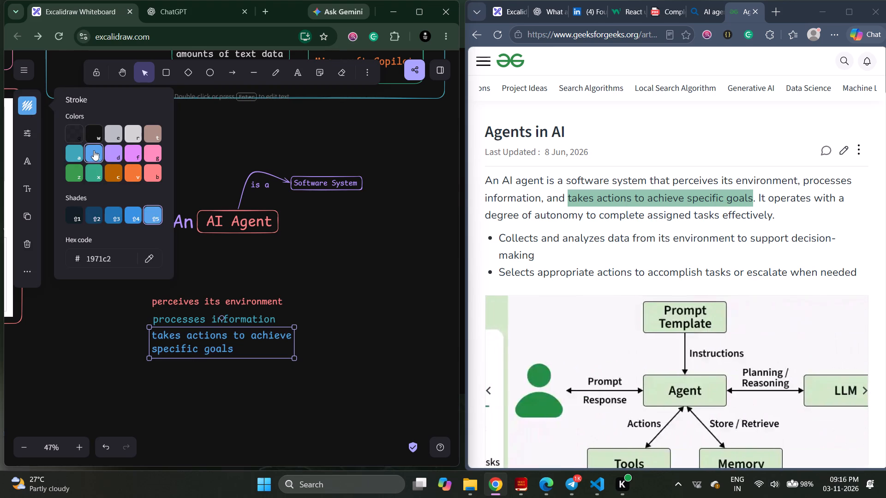
left_click(95, 171)
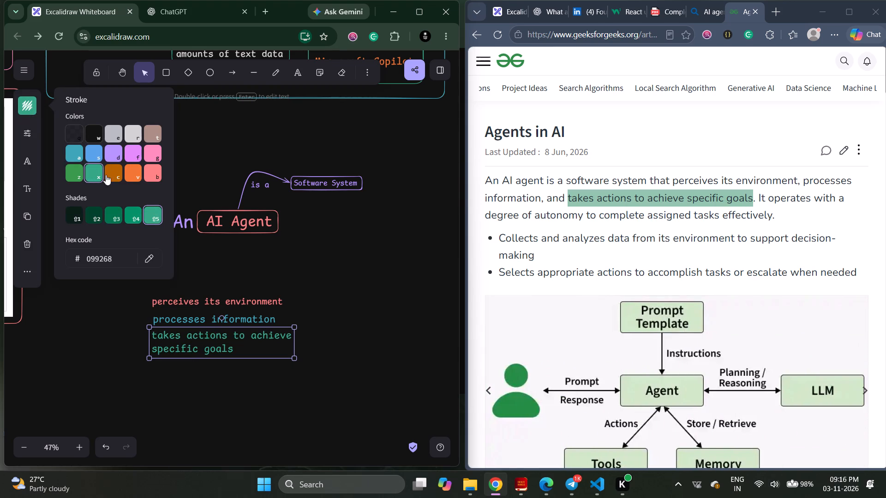
left_click(135, 151)
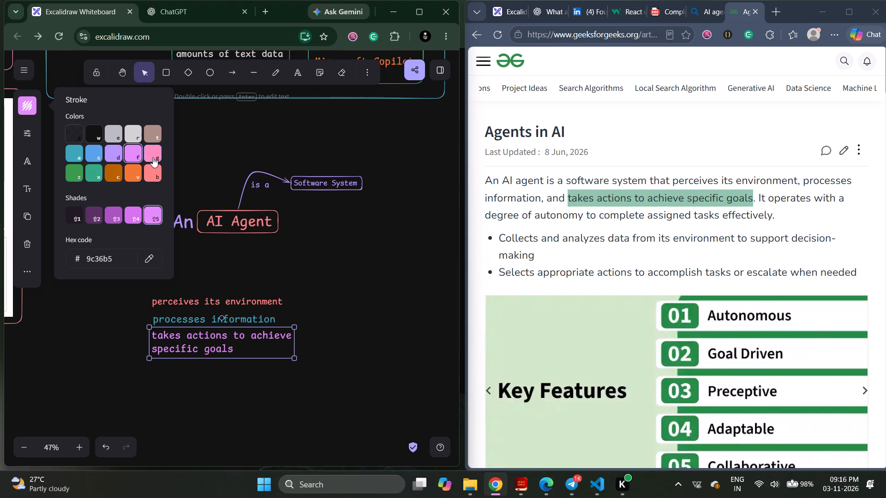
left_click(152, 154)
left_click(156, 174)
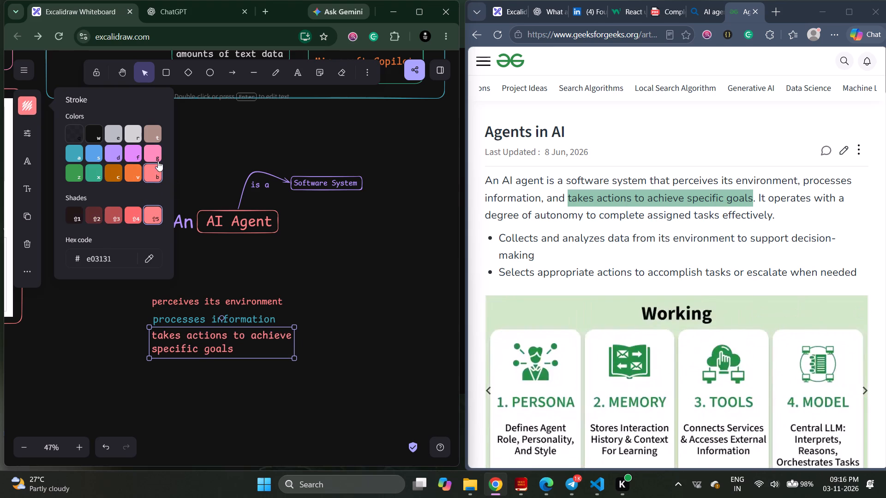
left_click(158, 150)
Move "perceives its environment" closer to "processes information" and enlarge it slightly.
left_click(216, 300)
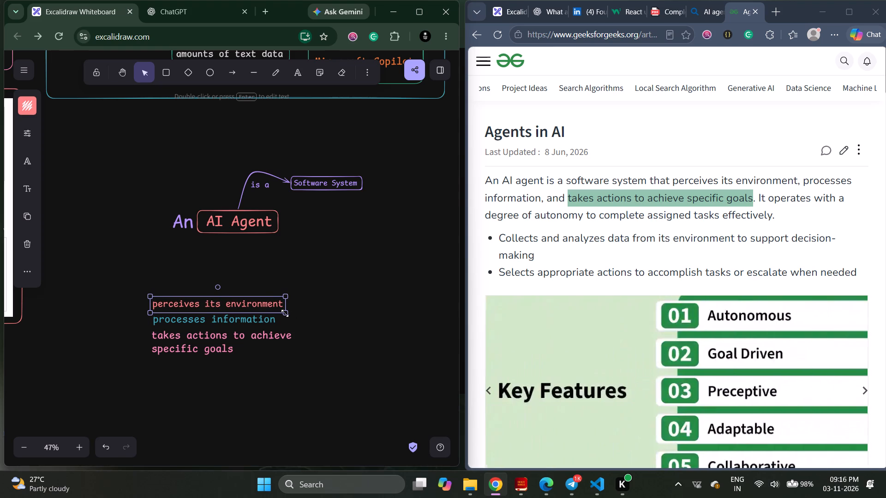
left_click(282, 313)
left_click(285, 313)
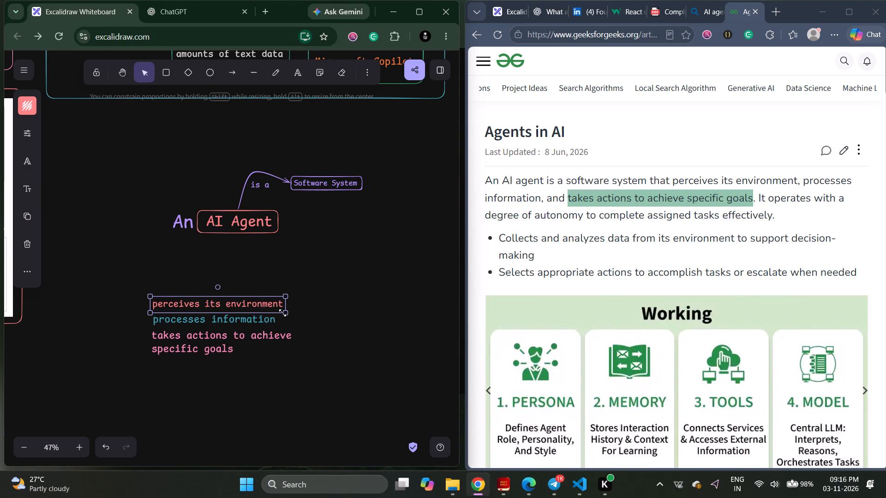
left_click(268, 301)
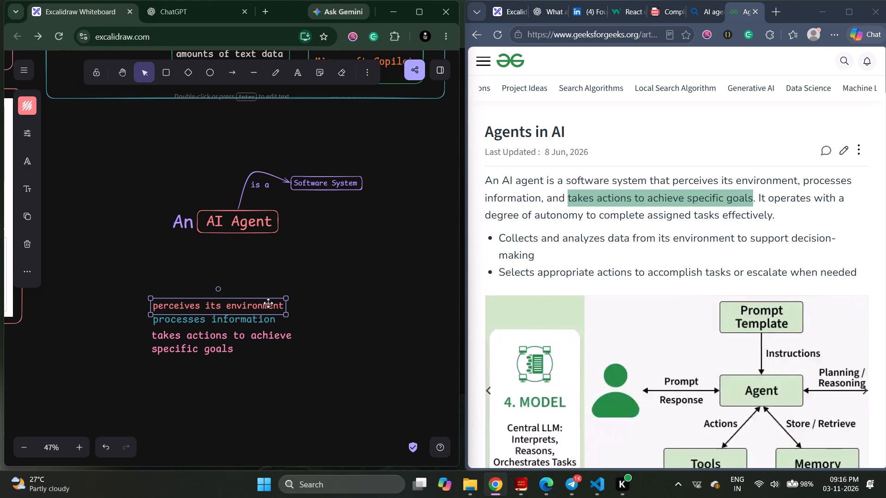
left_click(284, 314)
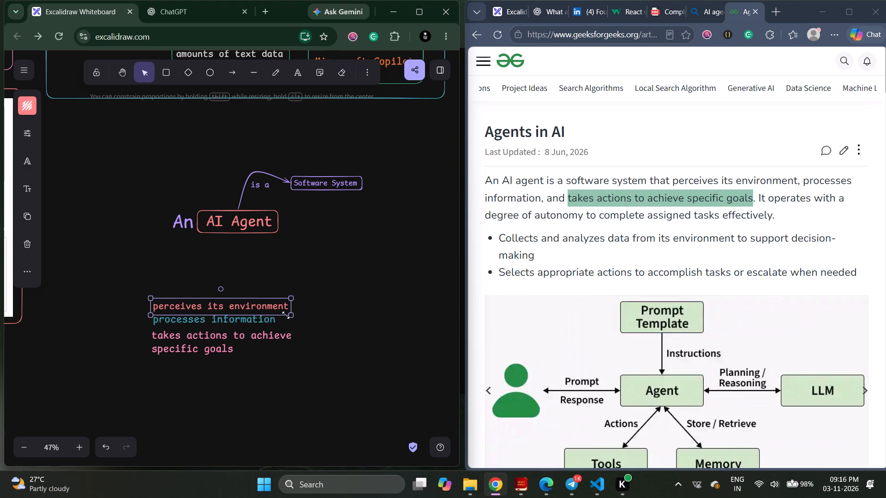
left_click(267, 305)
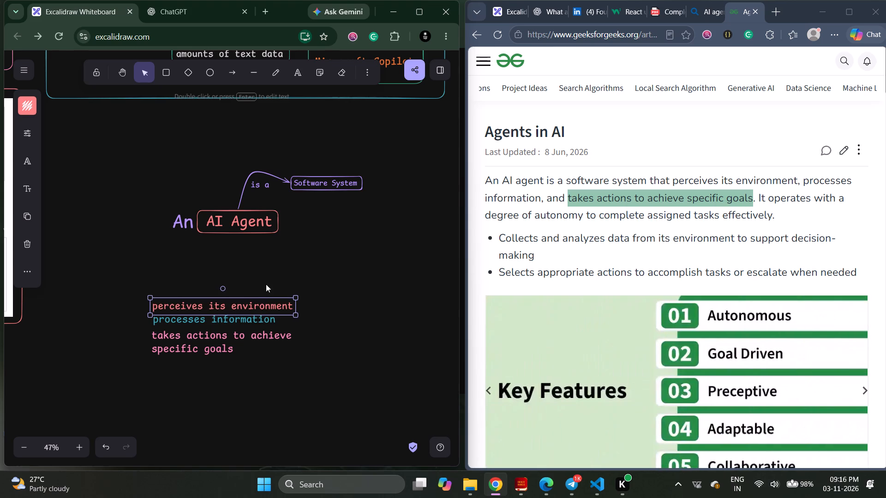
left_click(267, 276)
Shrink "takes actions to achieve specific goals" slightly and line up the three phrases along their starting edge.
left_click(252, 336)
left_click_drag(293, 359, 282, 351)
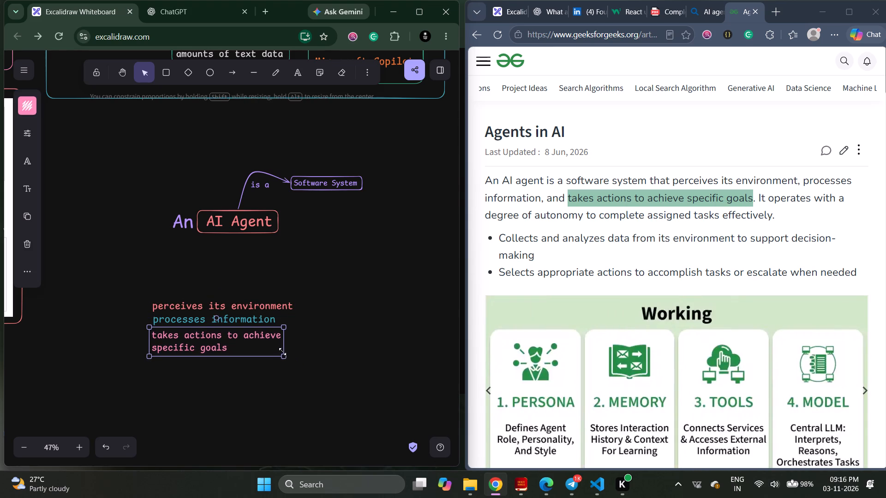
left_click_drag(282, 351, 279, 348)
left_click(247, 345)
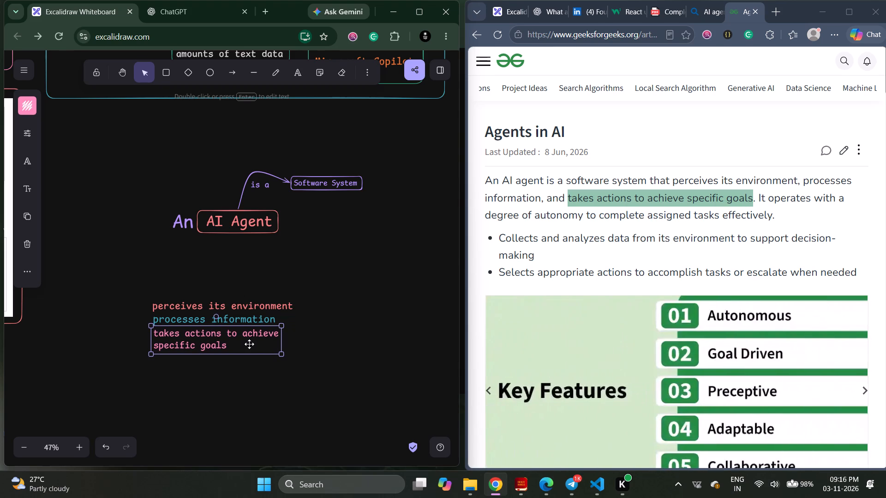
left_click(250, 361)
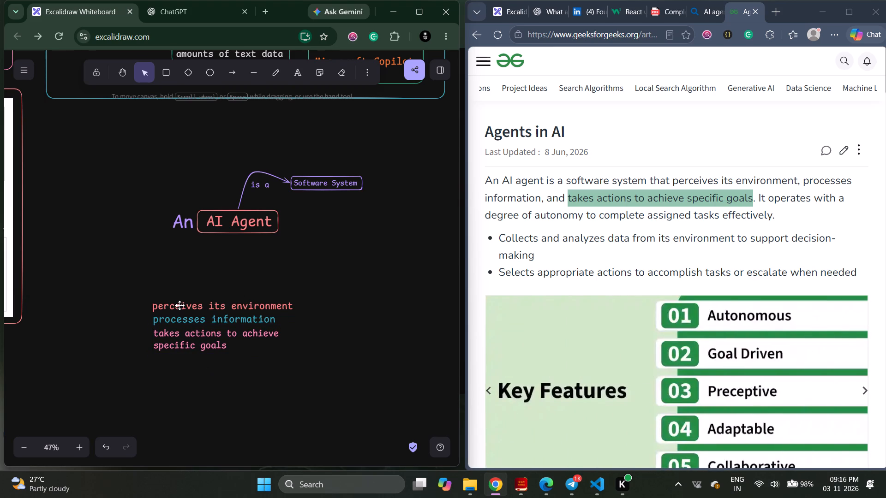
left_click(180, 305)
left_click(103, 336)
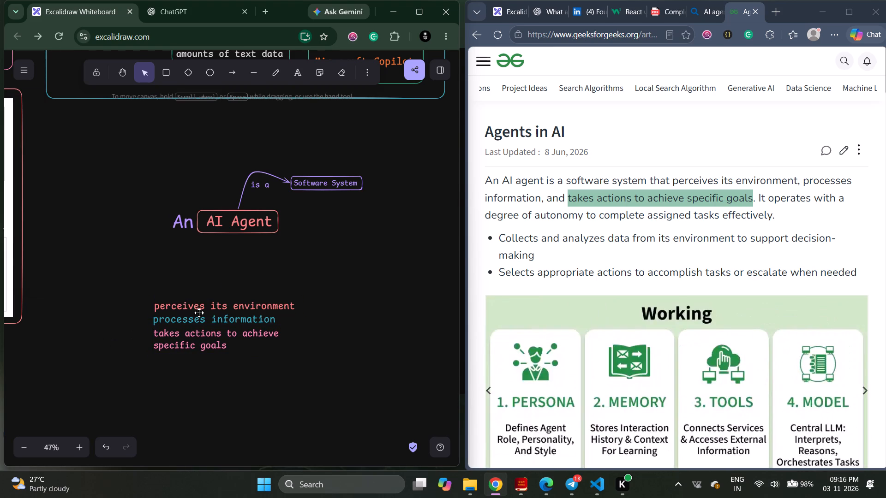
left_click(197, 344)
left_click(203, 375)
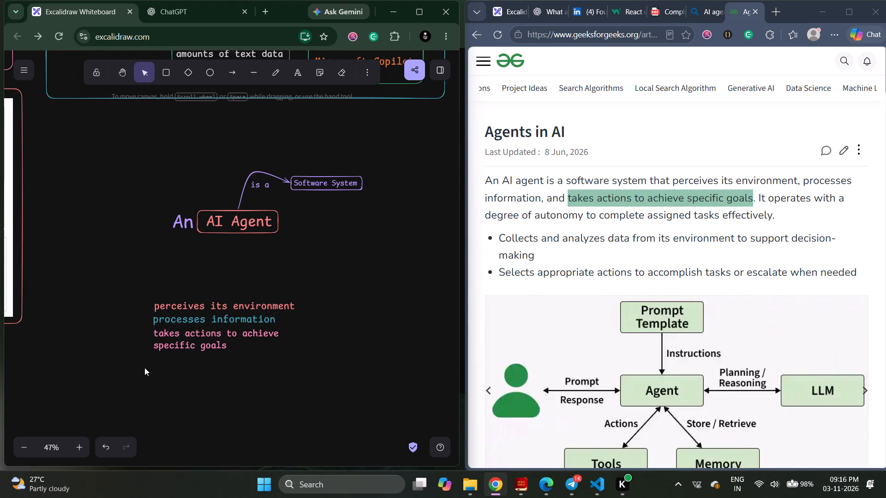
Draw a pink rounded rectangle around the three phrases and centre it on them.
left_click(165, 74)
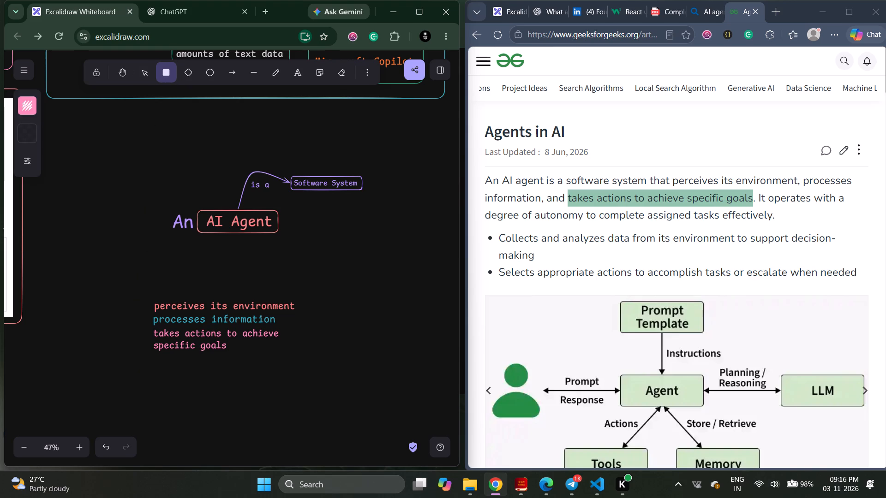
left_click_drag(151, 295, 299, 356)
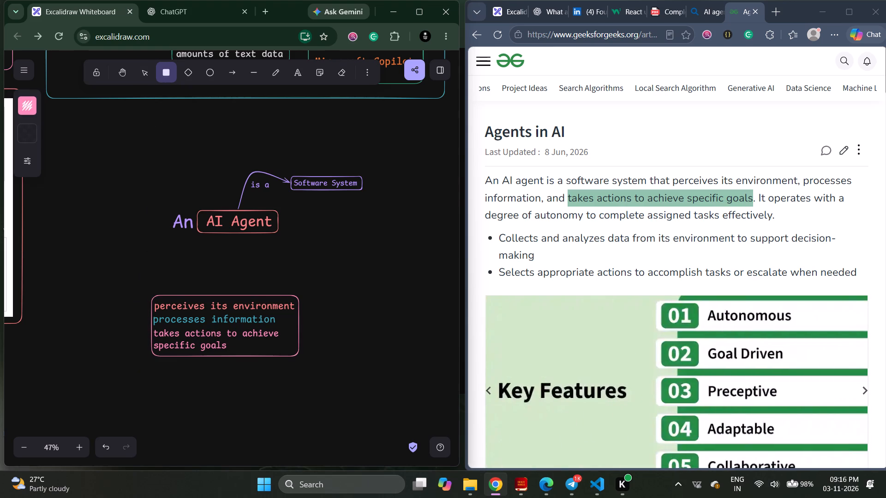
left_click_drag(299, 356, 303, 356)
left_click(291, 344)
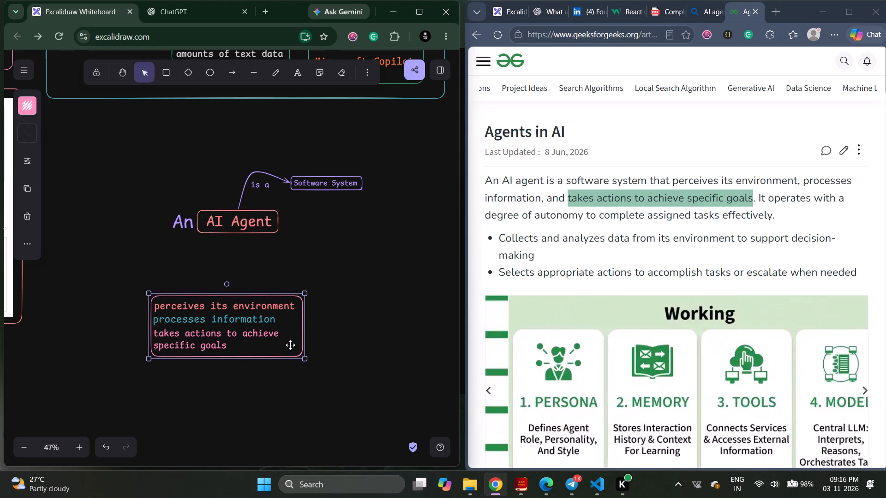
left_click(286, 371)
Group the pink rectangle with the three phrases inside it.
left_click_drag(137, 284, 140, 284)
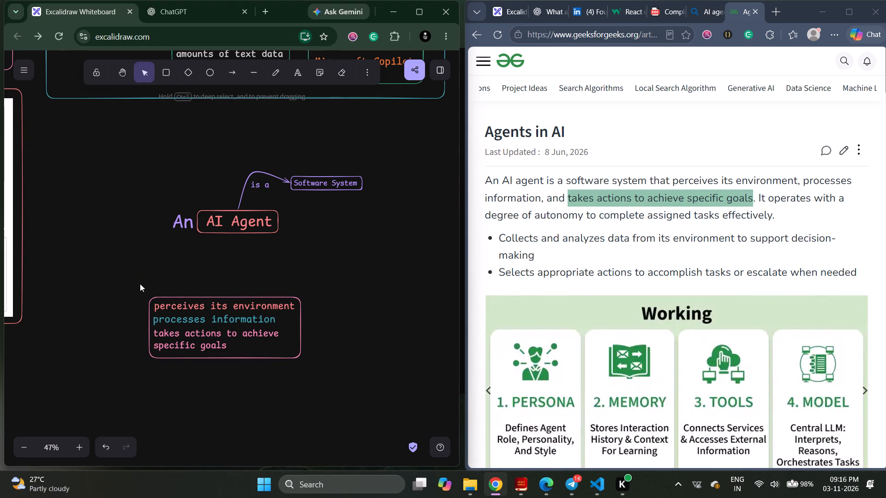
left_click_drag(140, 284, 329, 366)
left_click(23, 295)
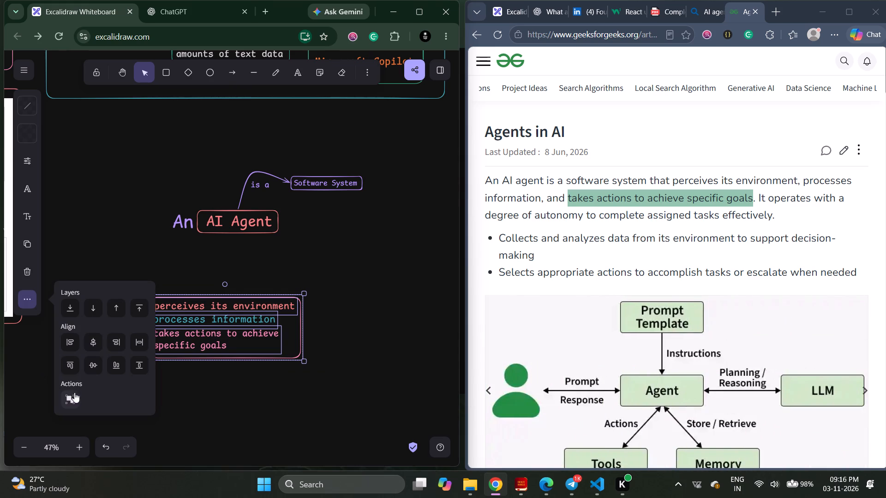
left_click(74, 393)
left_click(320, 390)
Move the grouped phrase box up beside the AI Agent box, below the Software System box.
left_click_drag(245, 342, 264, 343)
left_click(418, 326)
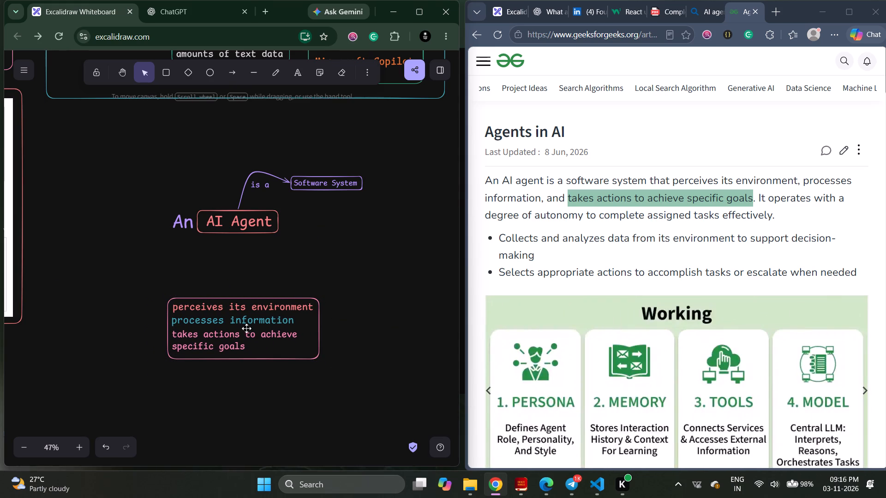
left_click_drag(245, 329, 351, 286)
left_click(321, 212)
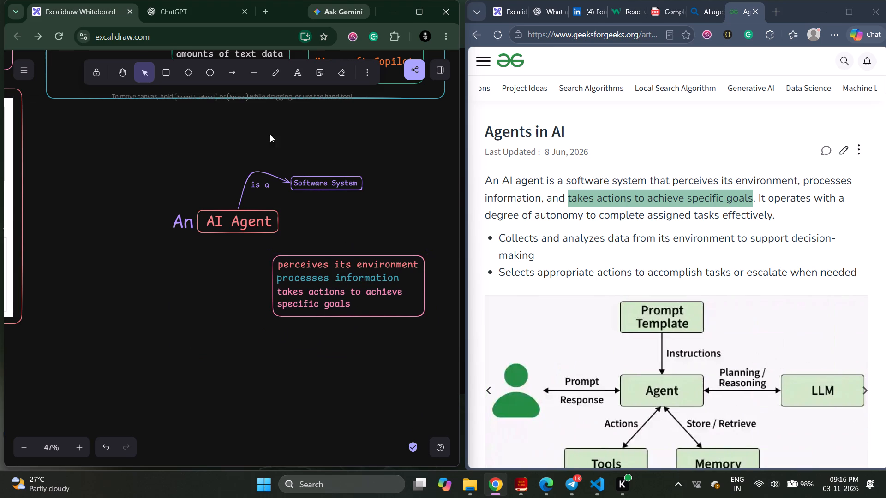
Draw a pink arrow from the Software System box down to the phrase box and bend it into a curve.
left_click(233, 79)
left_click_drag(311, 192, 318, 224)
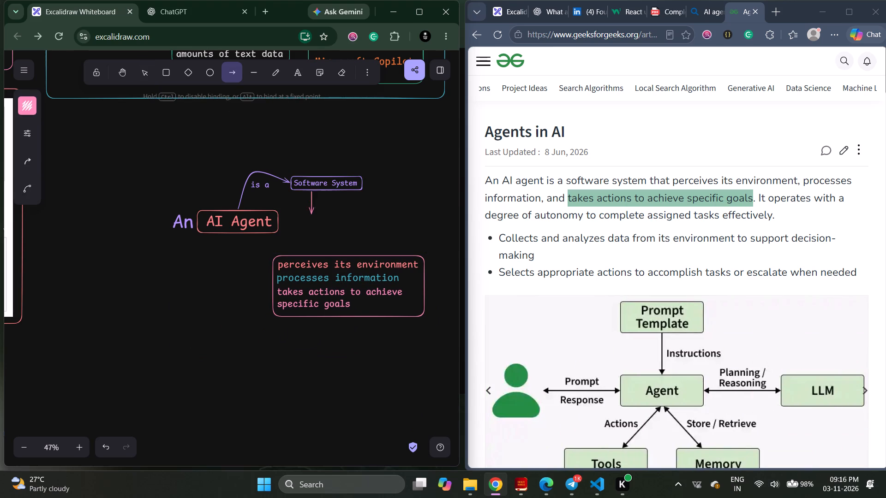
left_click_drag(318, 224, 345, 259)
left_click_drag(330, 227, 316, 233)
left_click(337, 229)
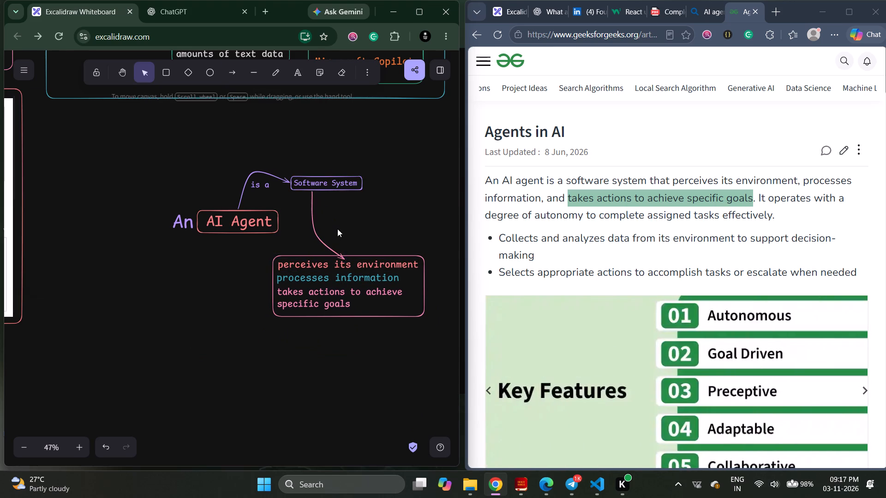
Add the pink label "that" beside the new curved arrow and enlarge it.
double_click(327, 225)
type("thta")
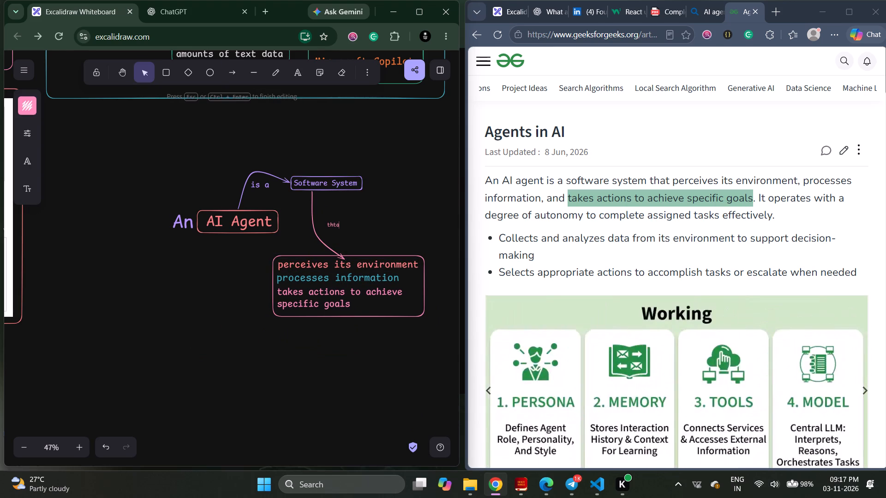
key("BackSpace")
key("BackSpace")
type("at")
left_click(225, 267)
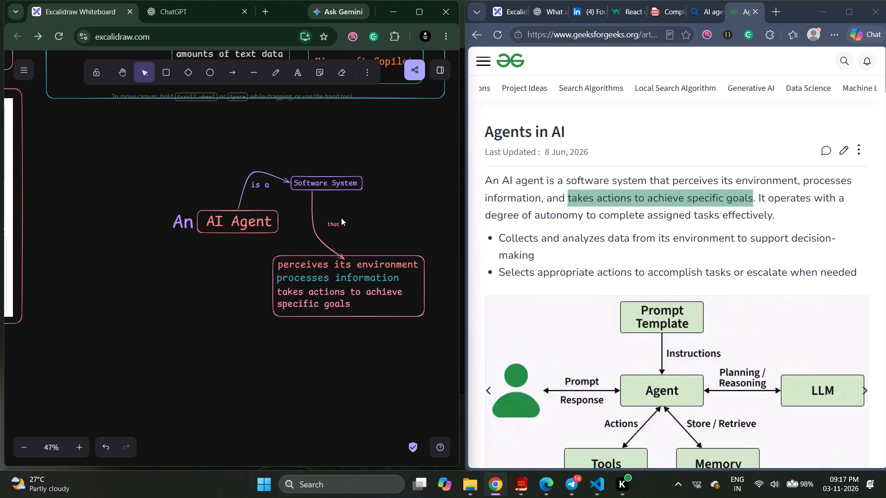
left_click(334, 226)
left_click_drag(341, 230, 357, 242)
left_click_drag(345, 233, 340, 230)
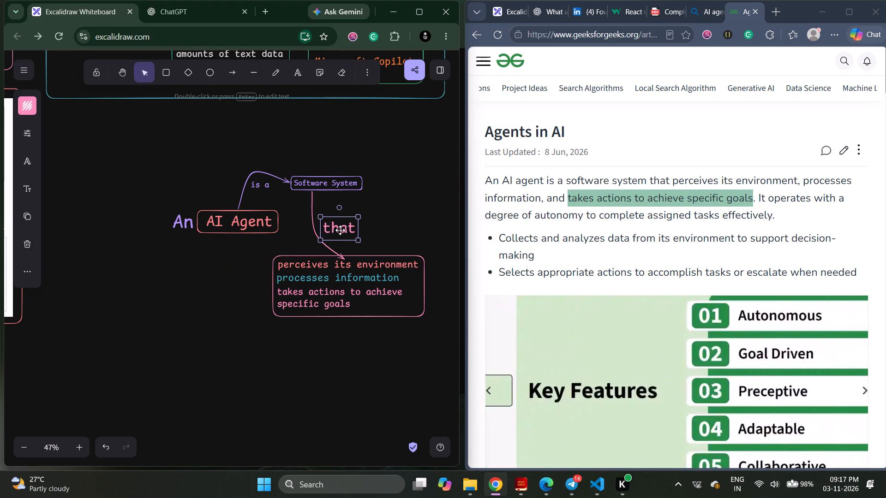
left_click_drag(340, 230, 338, 228)
left_click(266, 272)
Shift the phrase box slightly right and up, and adjust the pink arrow's tip to end just above the box.
left_click_drag(381, 266, 384, 266)
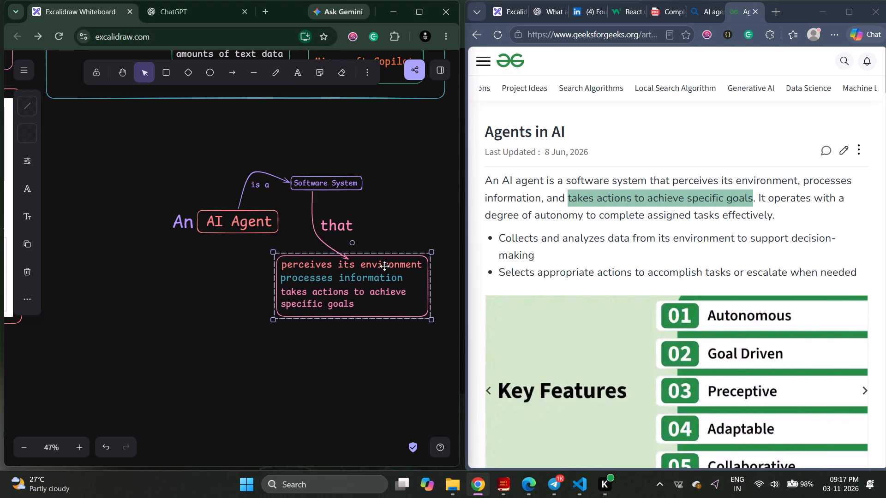
left_click_drag(384, 266, 388, 263)
left_click(388, 315)
left_click(336, 244)
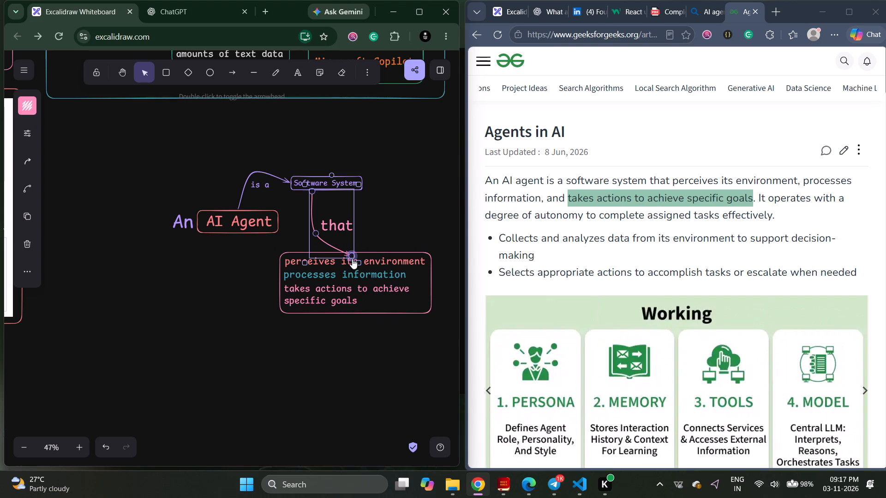
left_click_drag(352, 255, 347, 250)
left_click(398, 237)
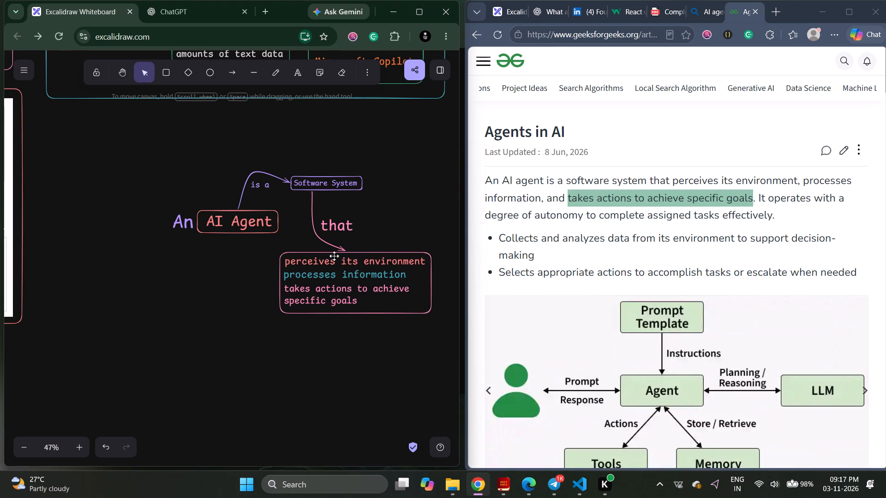
Move the Software System box down, closer to the "that" label and level with the AI Agent box's upper edge.
left_click(309, 193)
left_click_drag(327, 184, 323, 203)
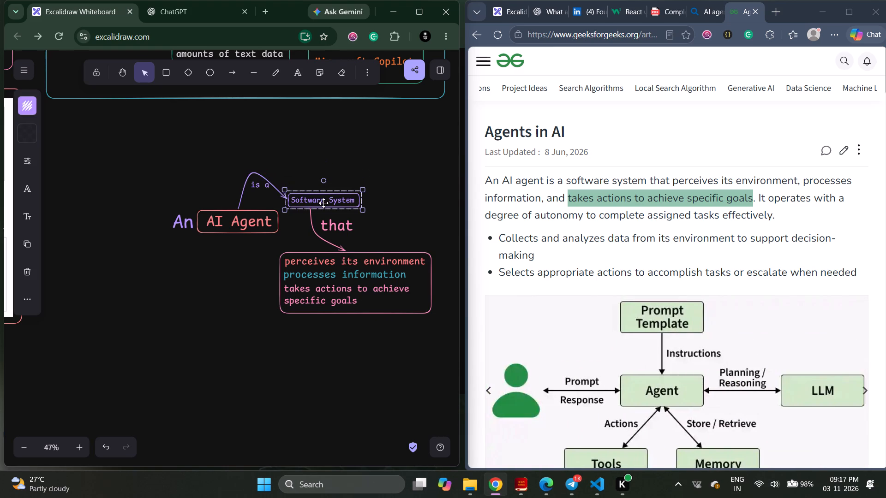
left_click_drag(323, 203, 323, 203)
left_click(348, 158)
Shrink the "that" label so it fits between the Software System box and the phrase box.
left_click(335, 228)
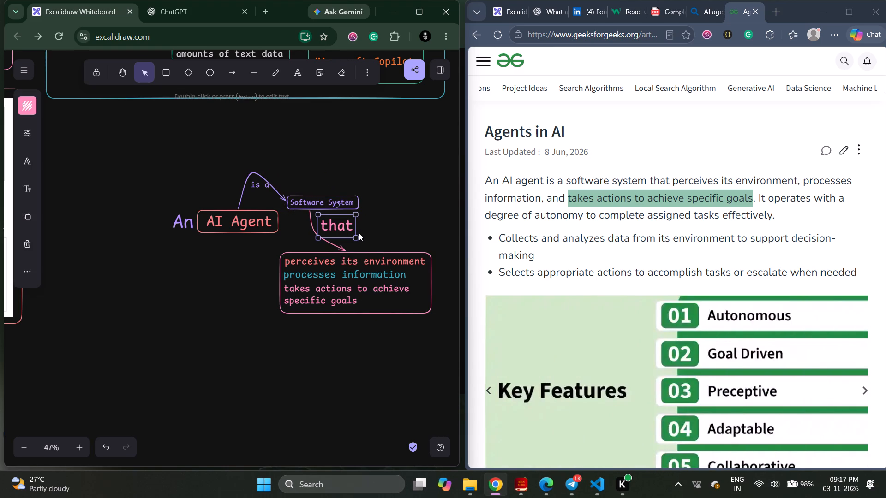
left_click(355, 235)
left_click_drag(356, 238, 347, 233)
Enlarge the Software System box with its text and nudge it slightly toward the AI Agent box.
left_click(348, 201)
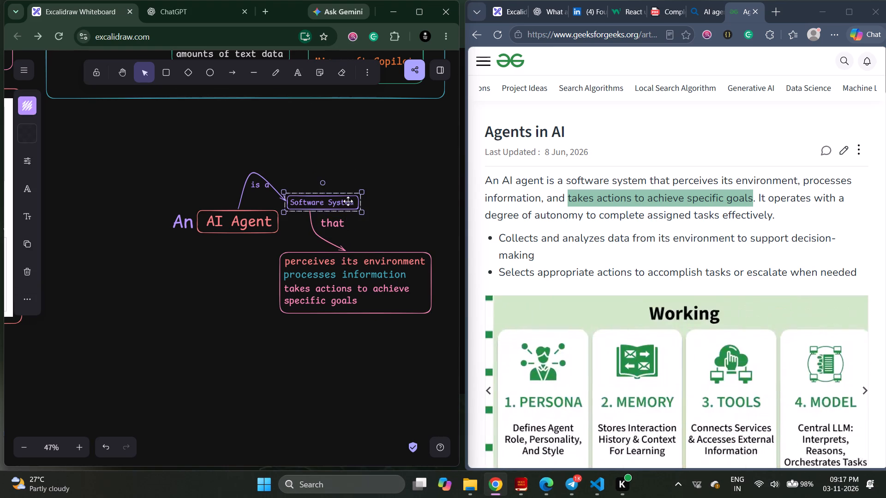
left_click_drag(359, 212, 364, 216)
left_click_drag(355, 203, 350, 202)
left_click(393, 181)
Move the "is a" and "that" labels slightly down beside their arrows.
left_click_drag(261, 190, 261, 197)
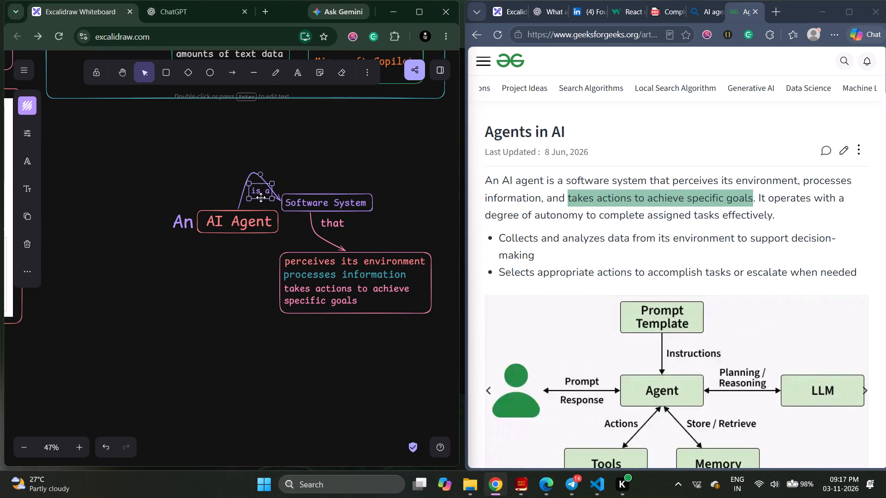
left_click_drag(261, 197, 259, 199)
left_click(295, 166)
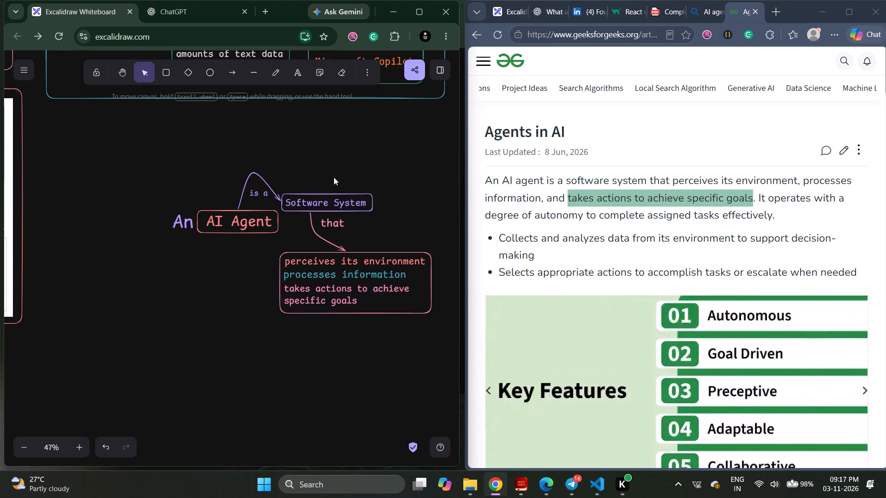
left_click_drag(336, 221, 336, 229)
left_click(339, 158)
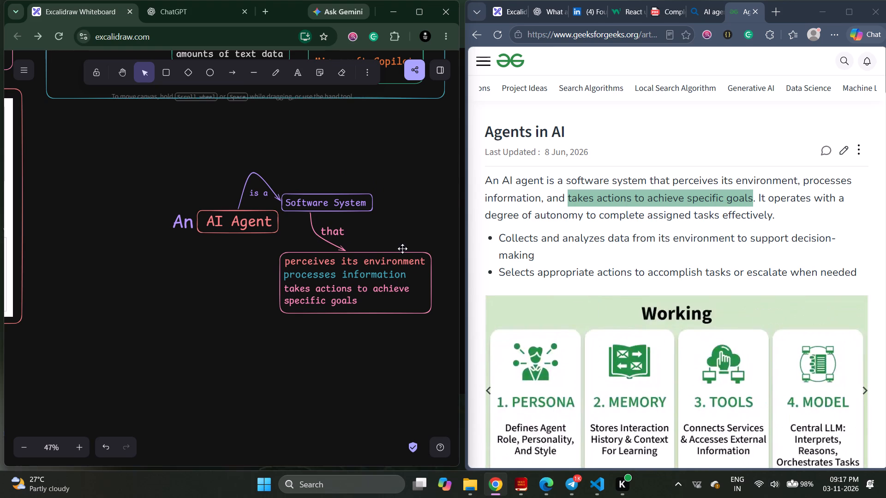
Add an enlarged "&" text and place it after "processes information" inside the phrase box.
double_click(191, 300)
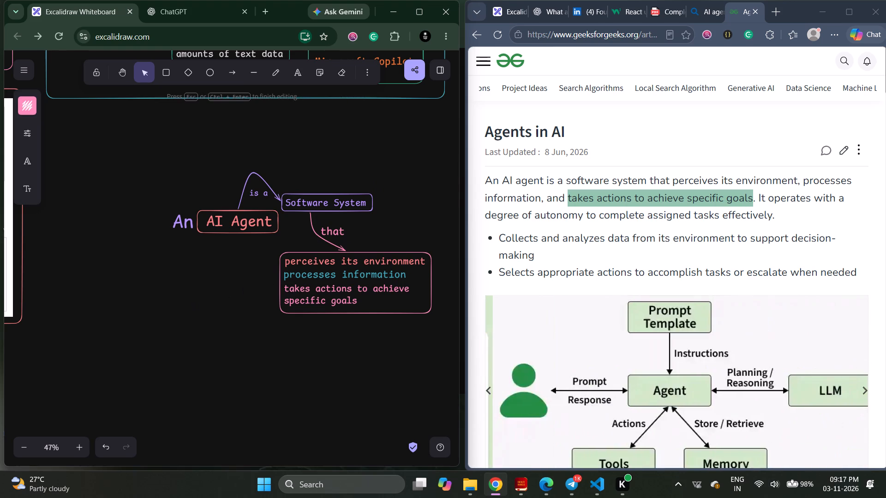
key("shift+ampersand")
left_click(193, 312)
left_click(190, 300)
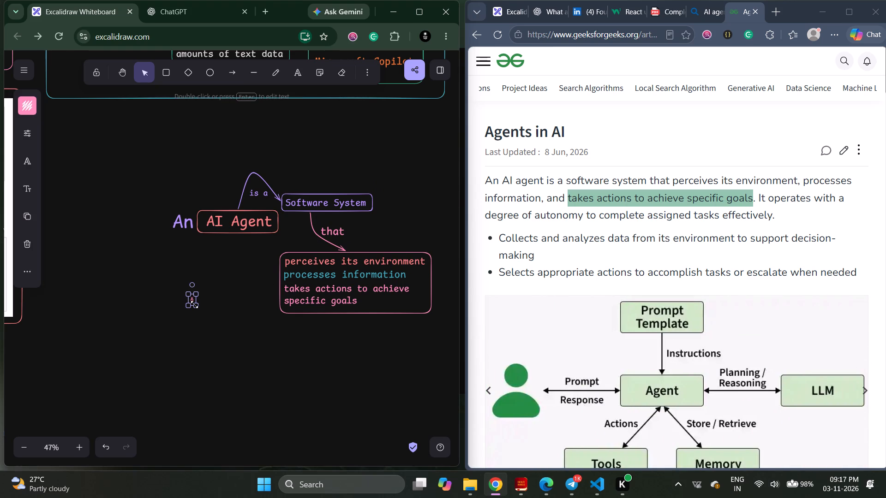
left_click_drag(197, 306, 204, 321)
left_click_drag(198, 311, 358, 311)
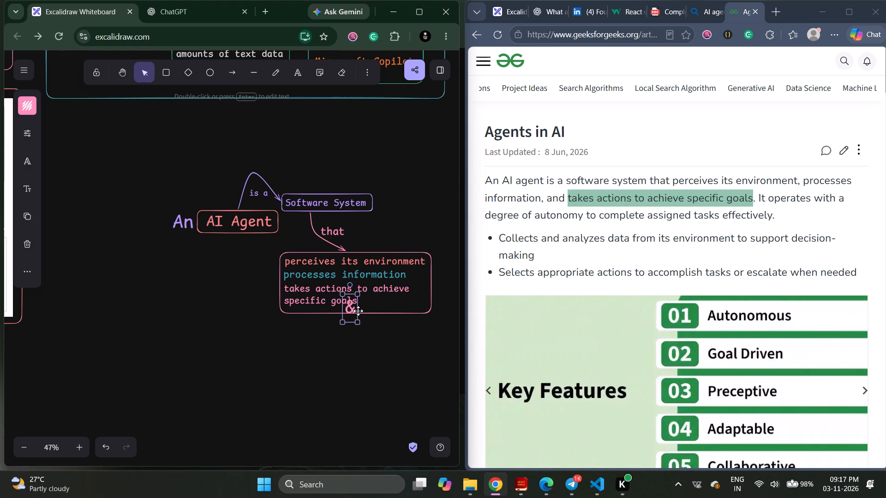
left_click_drag(358, 311, 420, 280)
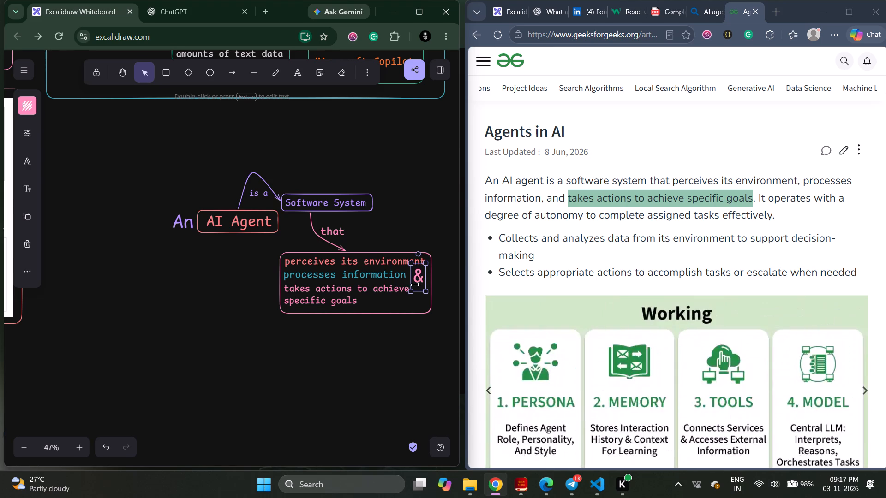
Recolour the "&" light grey and shrink it slightly to fit beside "processes information".
left_click(29, 103)
left_click(134, 131)
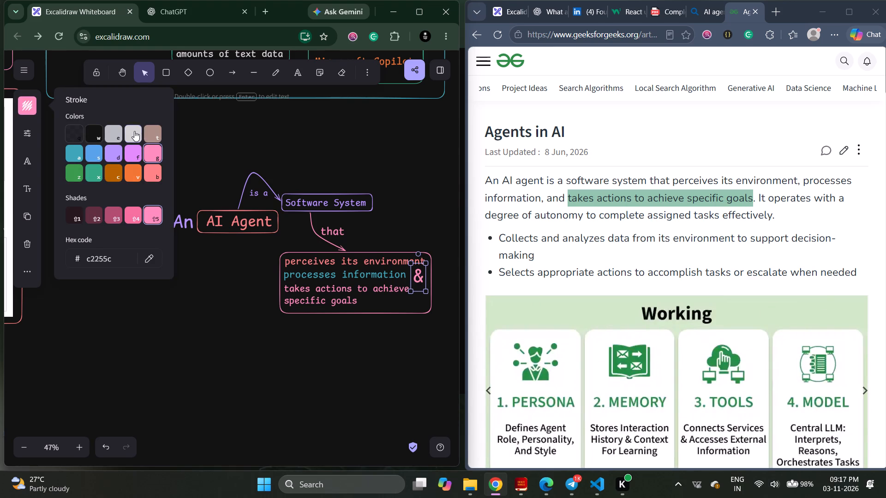
left_click(398, 350)
left_click(419, 279)
left_click_drag(424, 293, 420, 288)
left_click(416, 273)
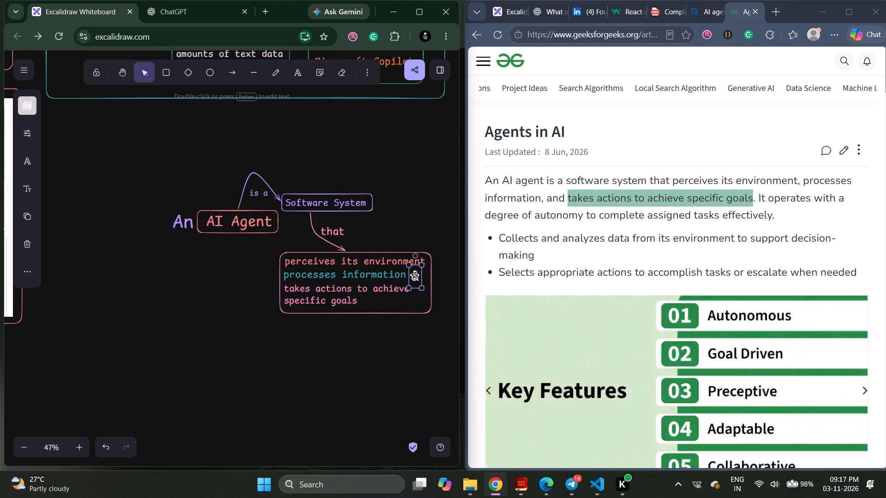
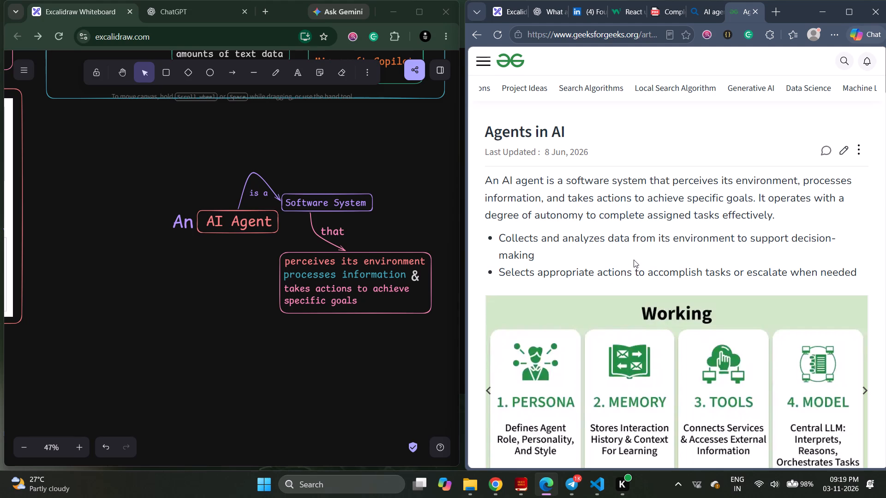
scroll(634, 247, "down", 3)
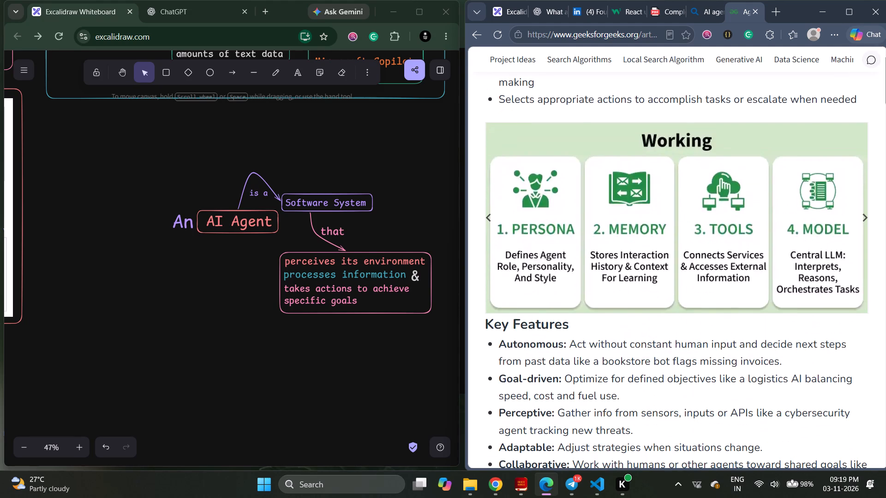
left_click(864, 217)
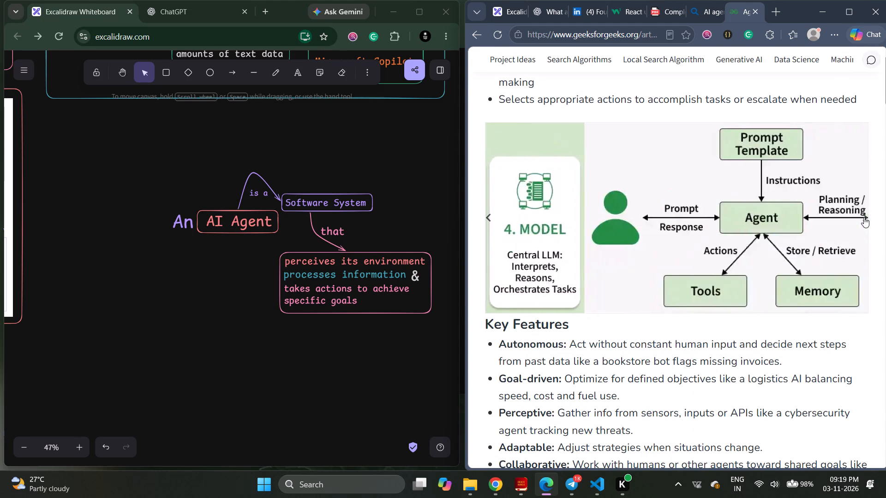
left_click(848, 6)
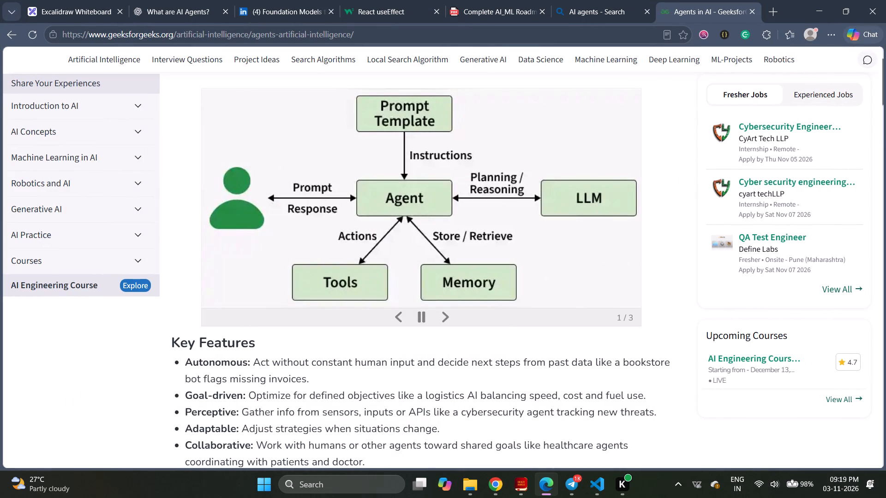
left_click(418, 318)
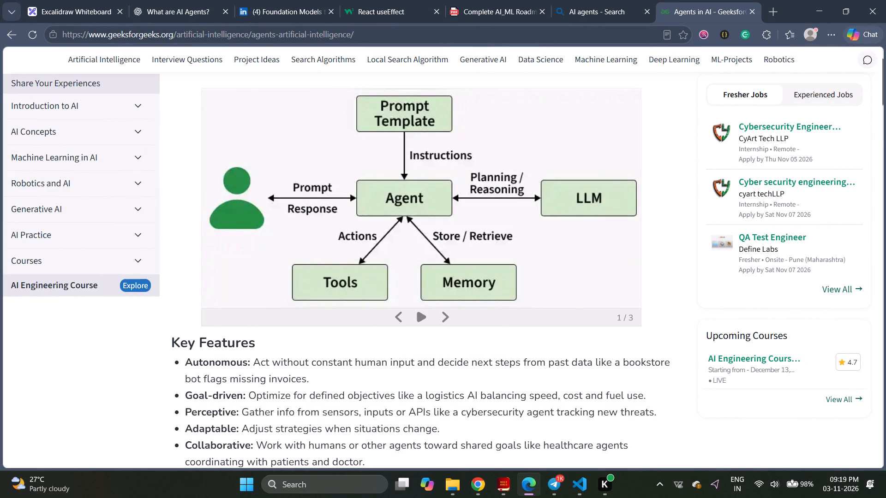
left_click(448, 320)
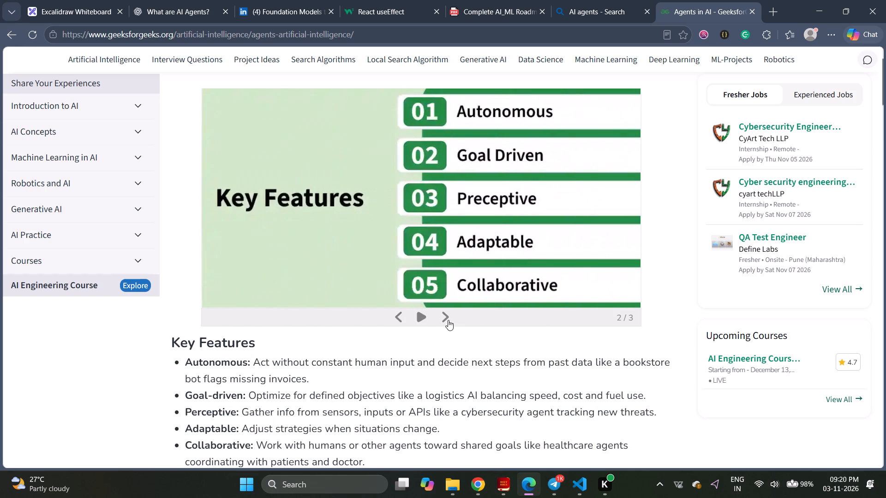
left_click(447, 320)
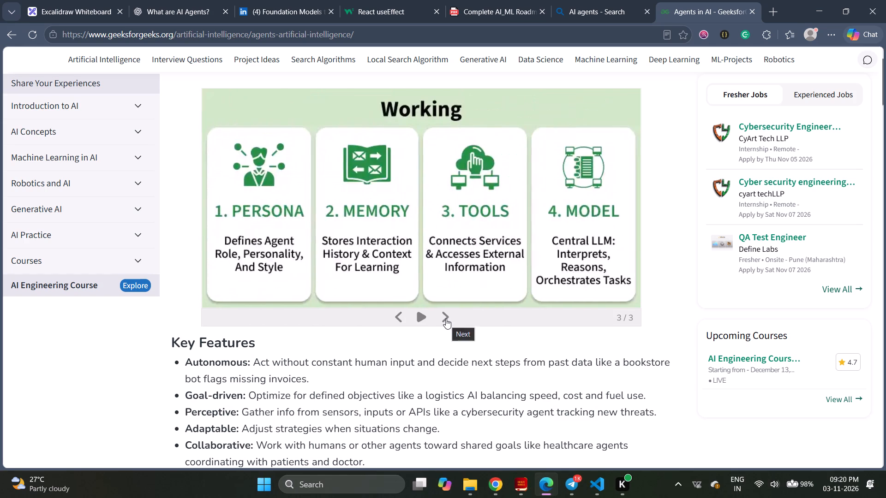
Read the article's Key Features list, from the Autonomous entry onwards to the Classification section.
scroll(373, 346, "down", 3)
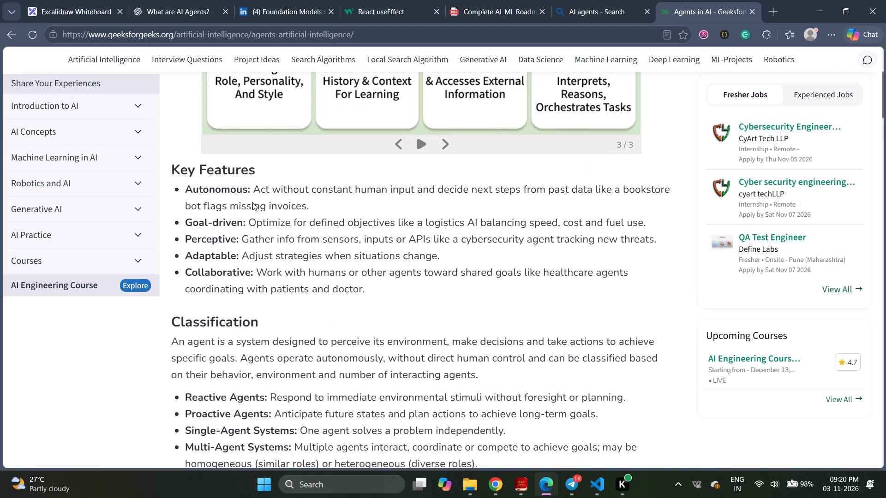
left_click_drag(357, 190, 385, 191)
left_click(379, 208)
left_click_drag(353, 190, 387, 192)
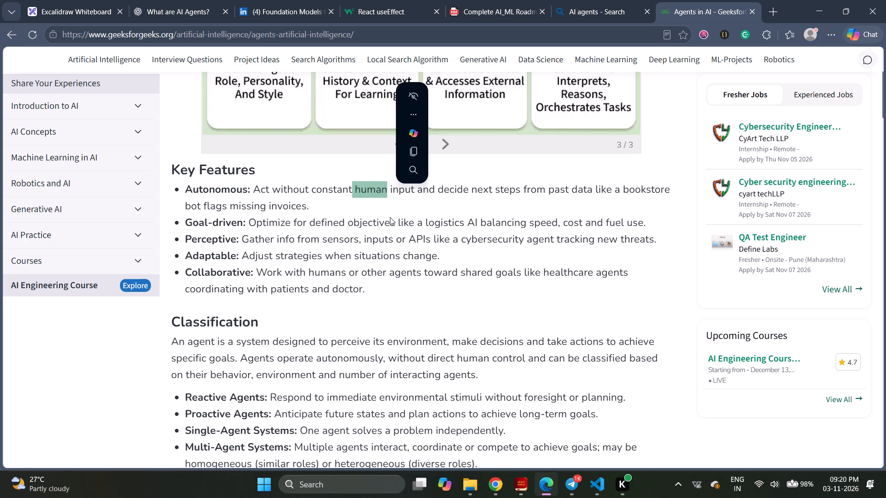
left_click(390, 219)
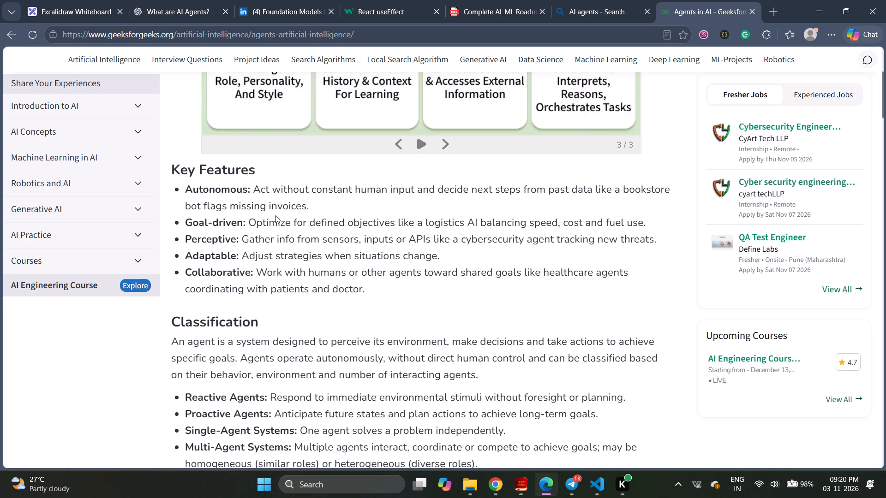
left_click_drag(270, 204, 311, 206)
left_click(315, 225)
scroll(300, 255, "down", 1)
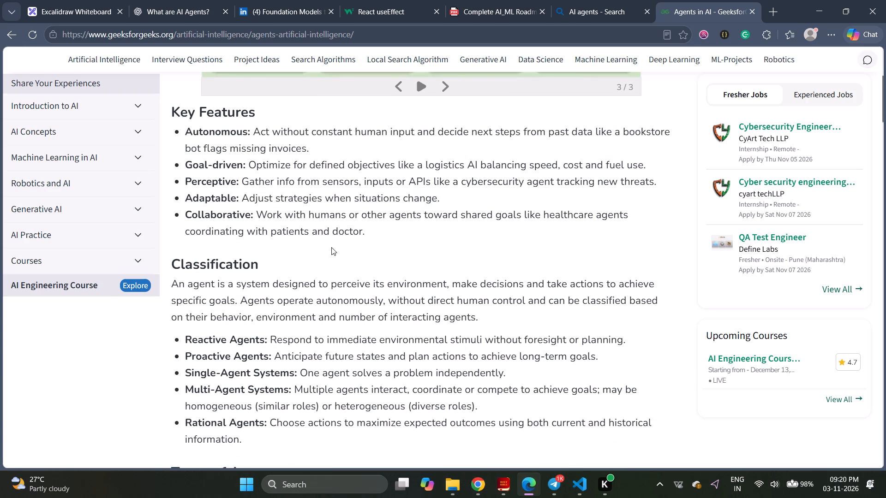
Copy the heading "Simple Reflex Agents" from the article's Types of Agents section and paste it, enlarged, below "An AI Agent" in Excalidraw.
scroll(323, 244, "down", 2)
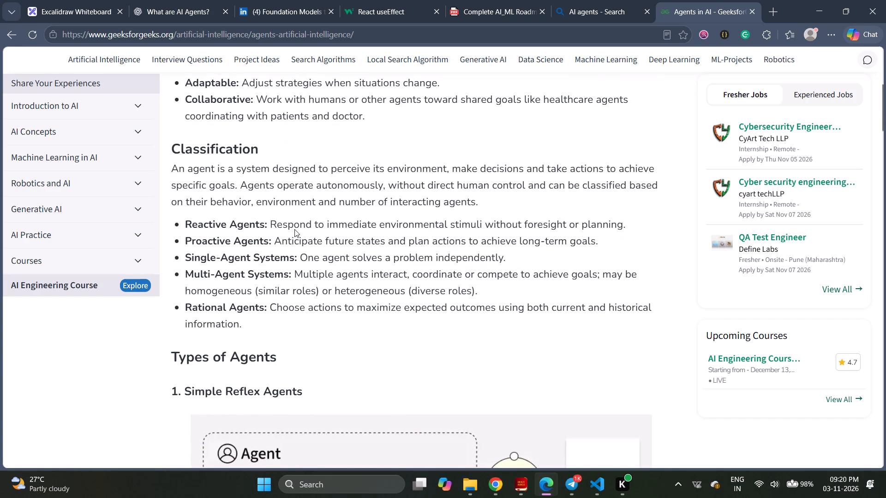
scroll(295, 230, "down", 2)
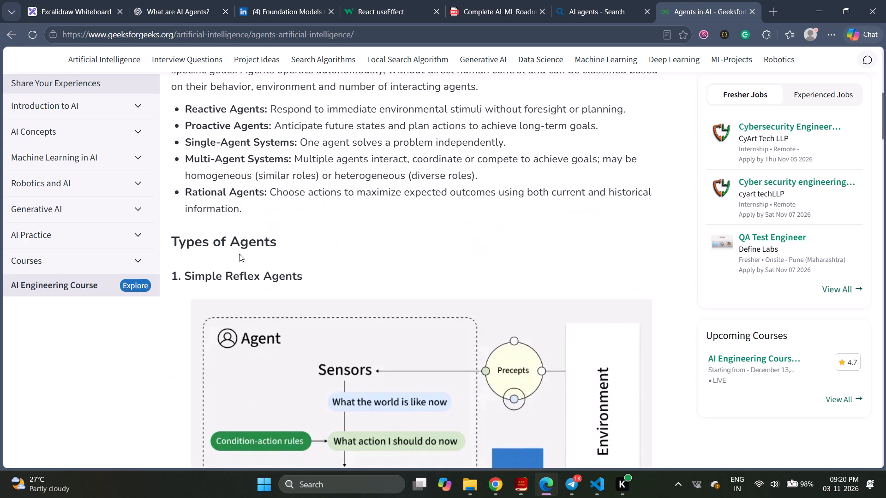
left_click_drag(183, 277, 306, 279)
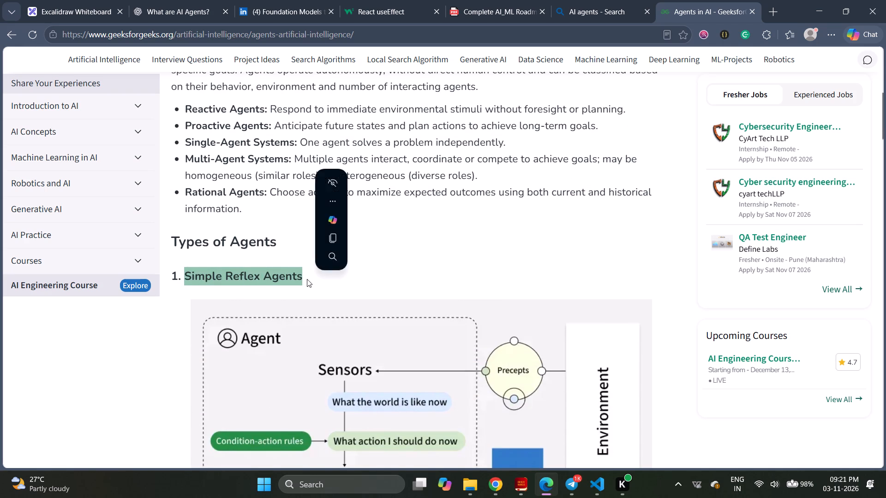
key("ctrl+c")
left_click(324, 279)
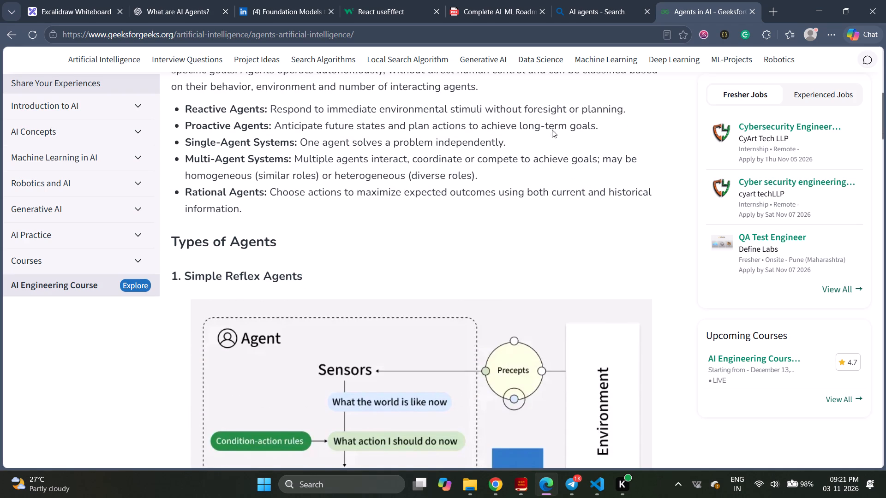
left_click(843, 8)
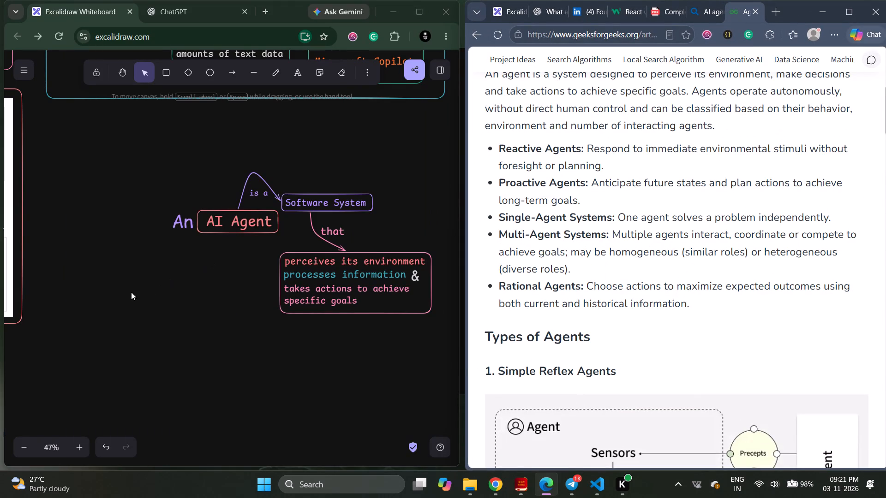
double_click(71, 308)
key("ctrl+v")
left_click(127, 331)
left_click_drag(109, 311, 177, 313)
left_click(201, 316)
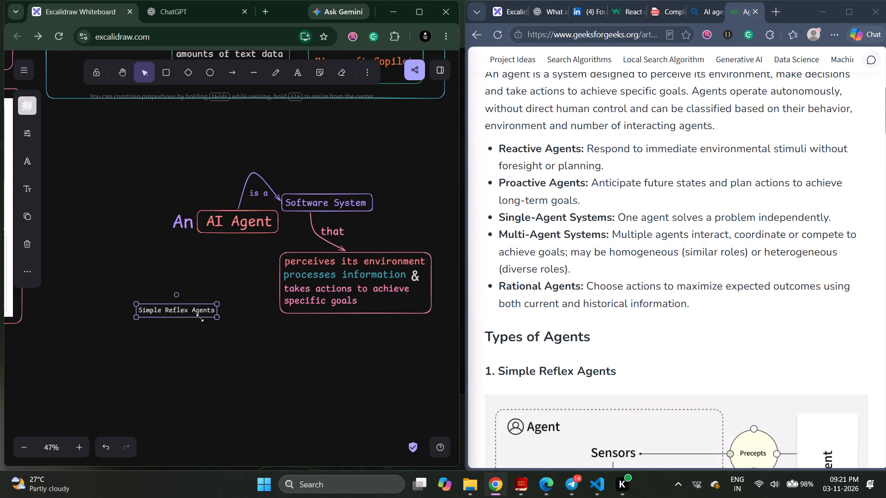
left_click(186, 339)
Add the text "Types" above "Simple Reflex Agents", enlarge it, colour it pink and shift it slightly left.
double_click(163, 282)
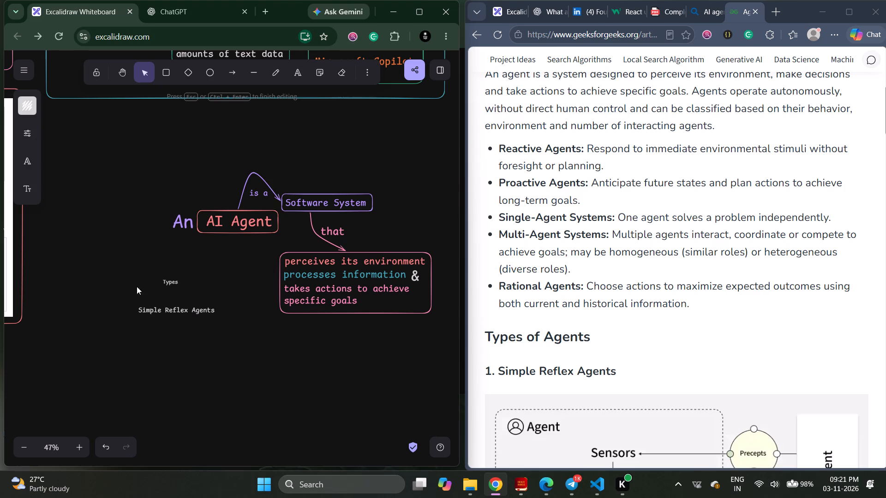
left_click(107, 287)
left_click(163, 281)
left_click_drag(180, 288, 186, 292)
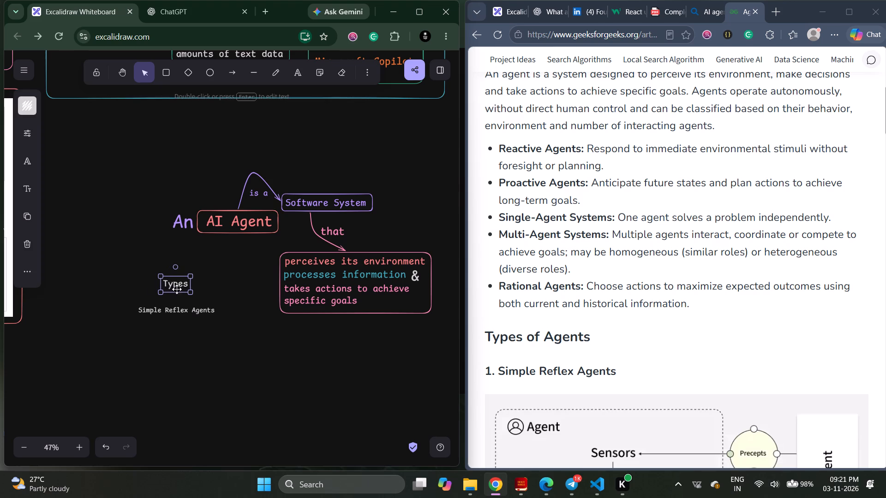
left_click(191, 291)
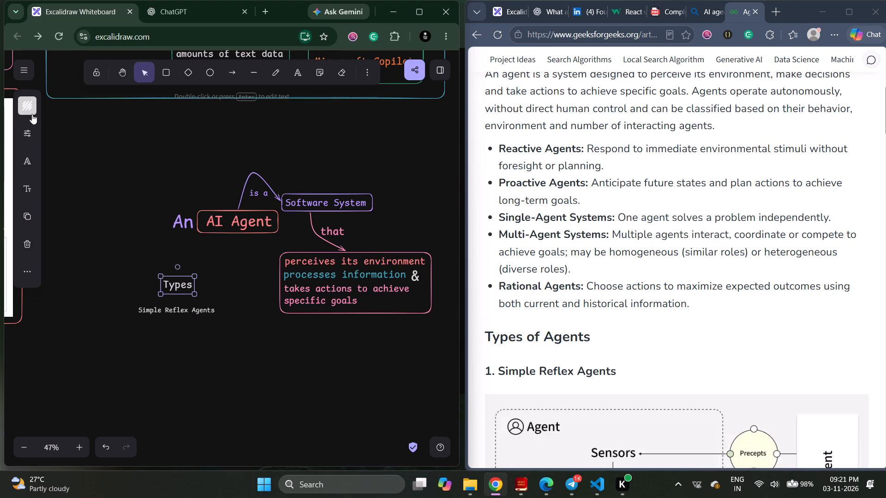
left_click(28, 107)
left_click(155, 151)
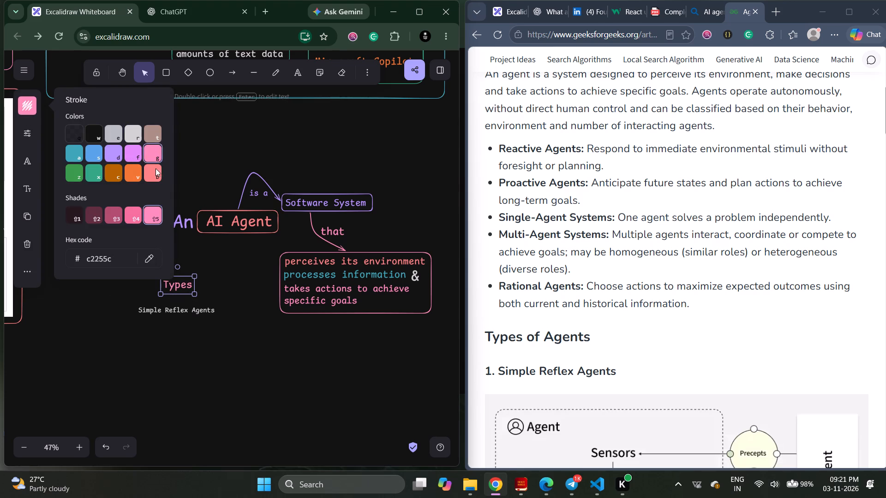
left_click(228, 280)
left_click_drag(193, 281, 182, 281)
left_click(182, 302)
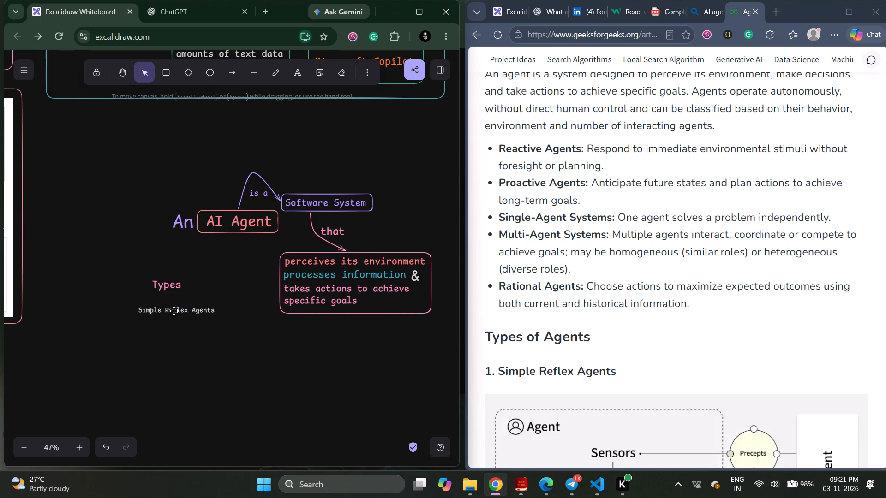
Move "Simple Reflex Agents" closer to the "Types" heading and, after trying other stroke colours, make it teal-green.
left_click(174, 311)
left_click(30, 102)
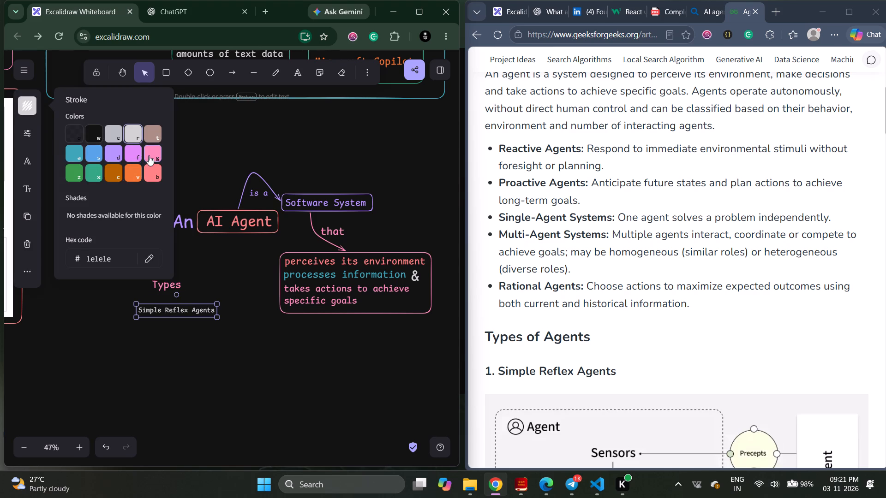
left_click(149, 155)
left_click(72, 150)
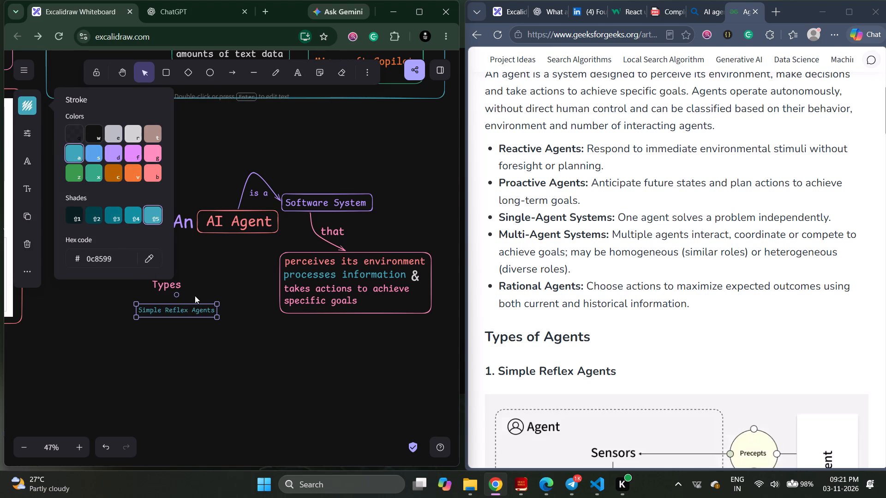
left_click_drag(190, 311, 193, 306)
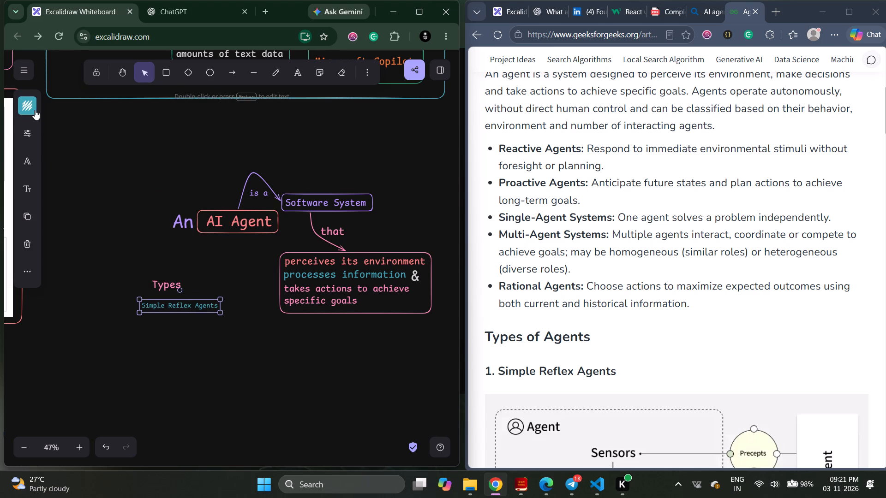
left_click(35, 110)
left_click(75, 174)
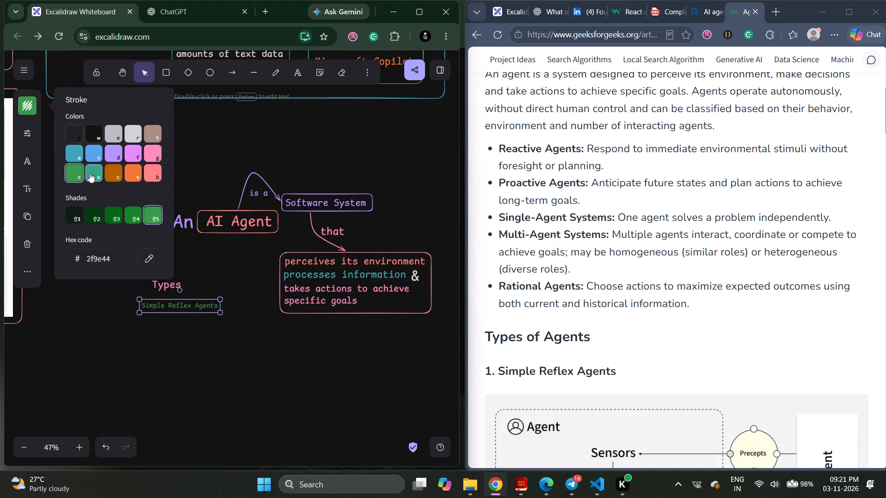
left_click(90, 172)
left_click(200, 154)
Copy the article heading "Model-Based Reflex Agents" and add it as enlarged text beneath "Simple Reflex Agents" in the diagram.
scroll(617, 231, "down", 1)
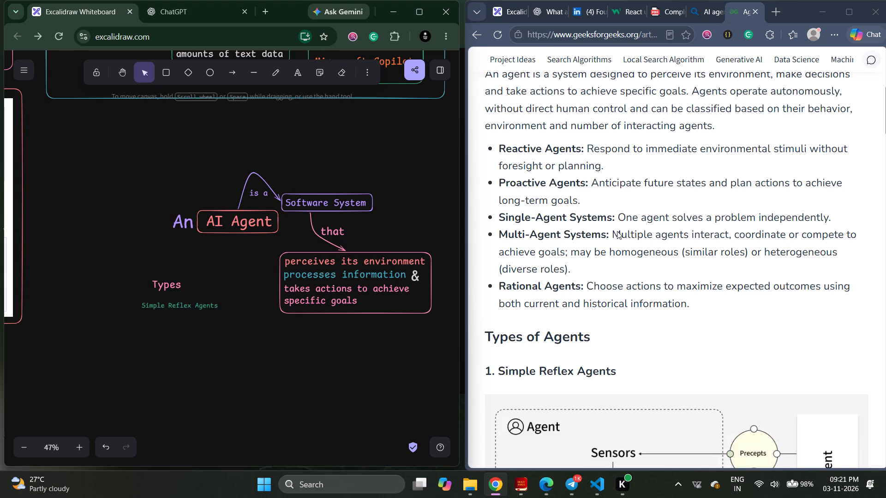
scroll(617, 231, "down", 3)
scroll(608, 228, "up", 4)
scroll(598, 217, "down", 4)
scroll(598, 217, "up", 5)
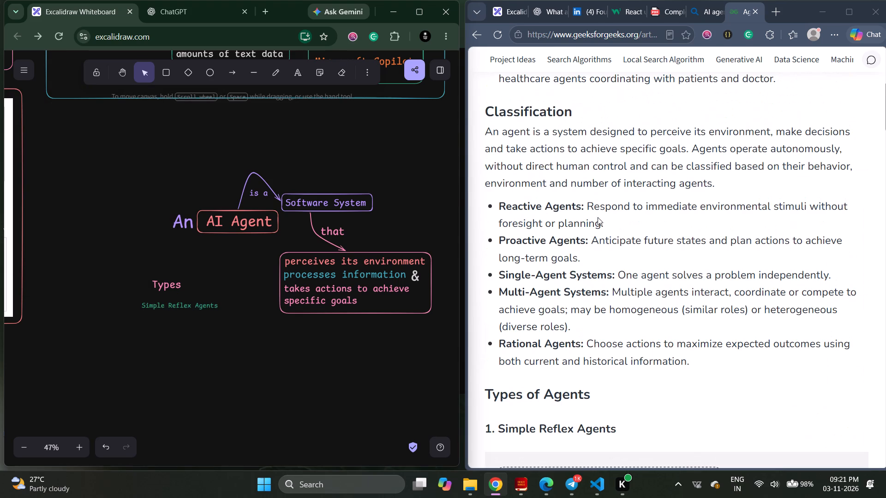
scroll(600, 219, "down", 8)
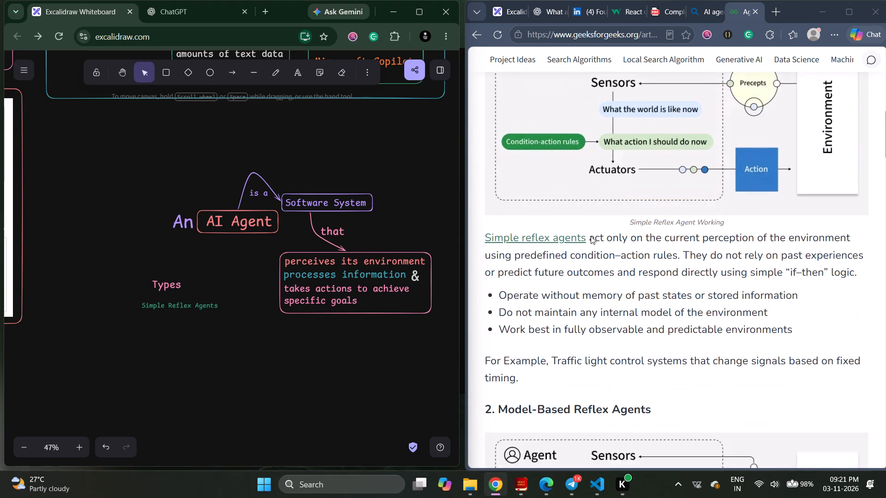
scroll(567, 247, "down", 2)
left_click_drag(496, 261, 497, 261)
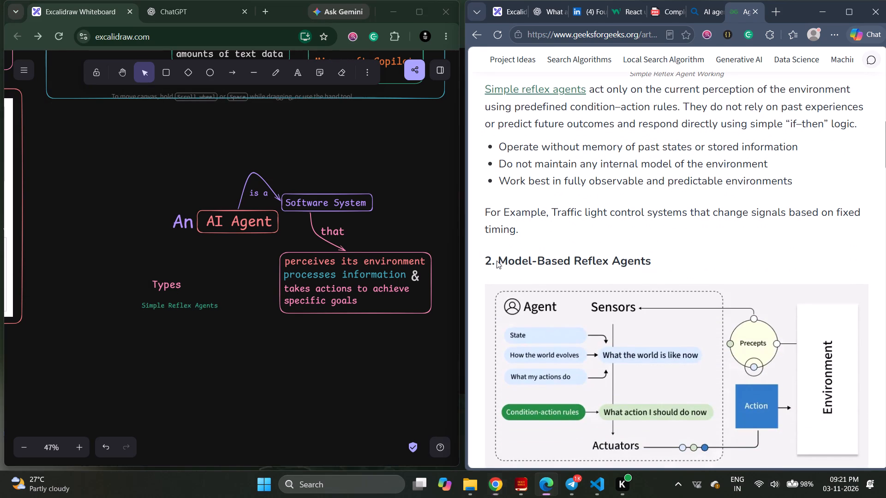
left_click_drag(497, 261, 655, 263)
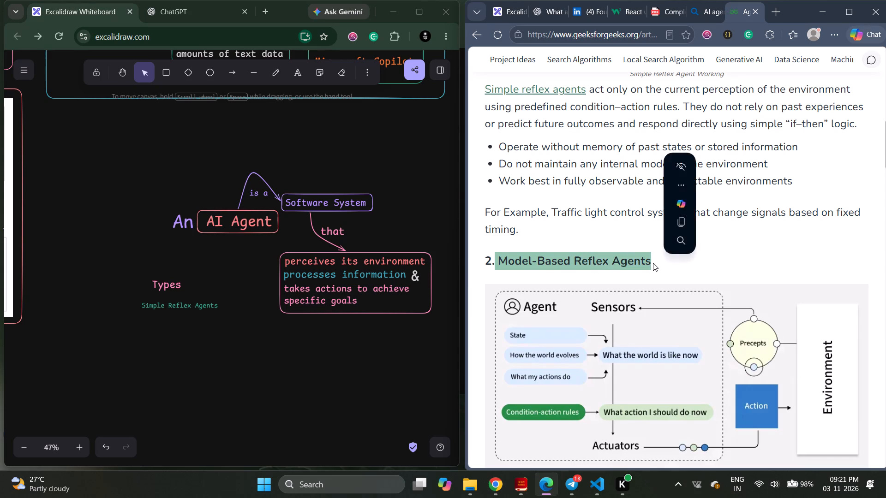
key("ctrl+c")
double_click(145, 342)
key("ctrl+v")
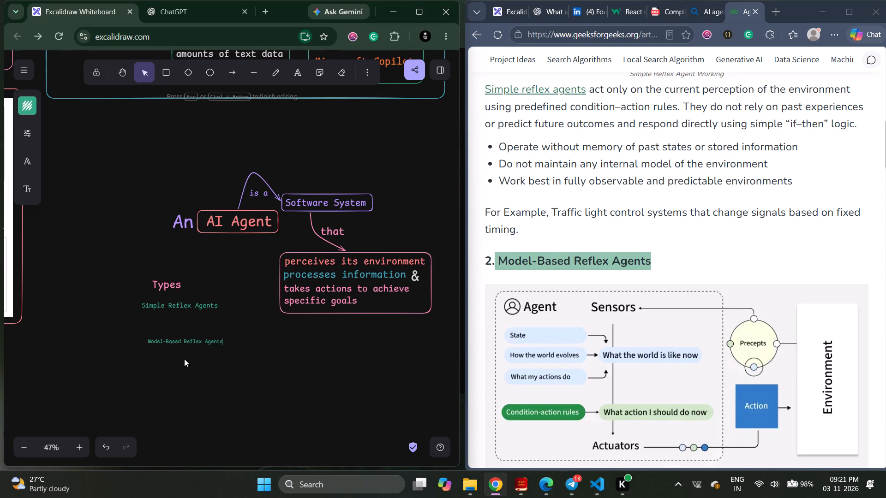
left_click(186, 359)
left_click(182, 345)
left_click_drag(224, 347, 229, 351)
left_click_drag(221, 343, 204, 331)
Enlarge both reflex agent labels to similar text sizes and stack them closely with their left edges aligned.
left_click(200, 308)
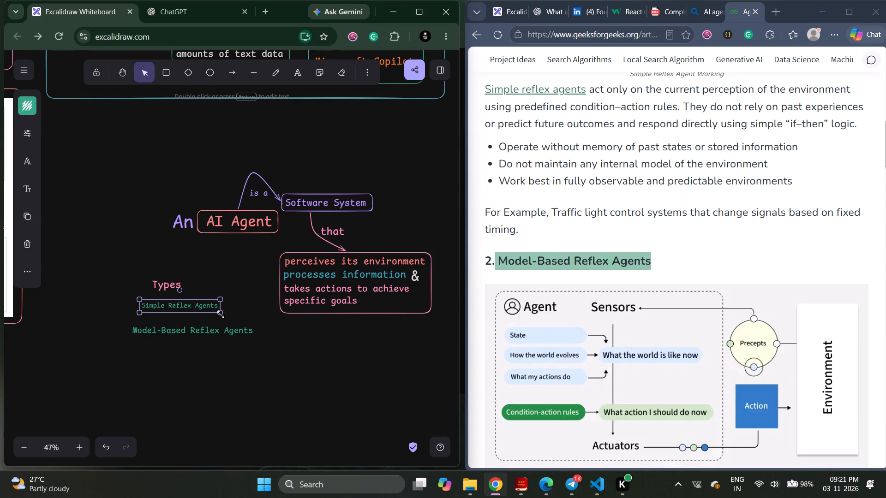
left_click(219, 312)
left_click(222, 328)
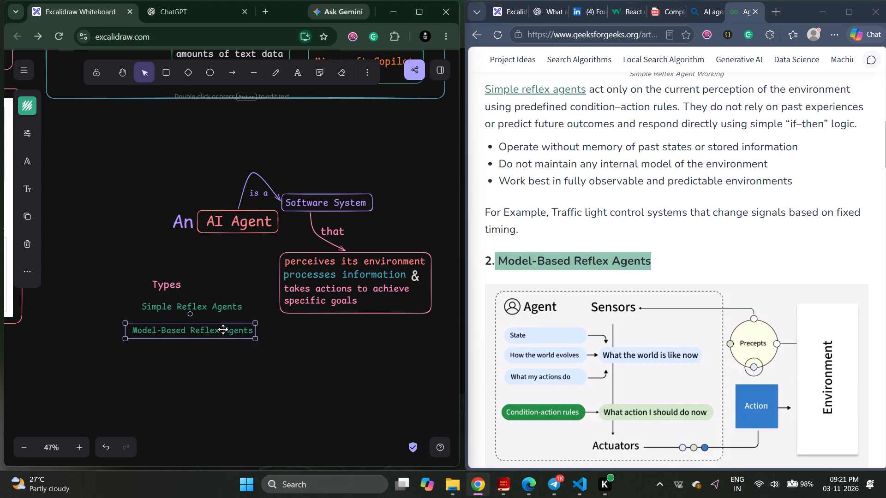
left_click(254, 338)
left_click_drag(226, 327, 221, 323)
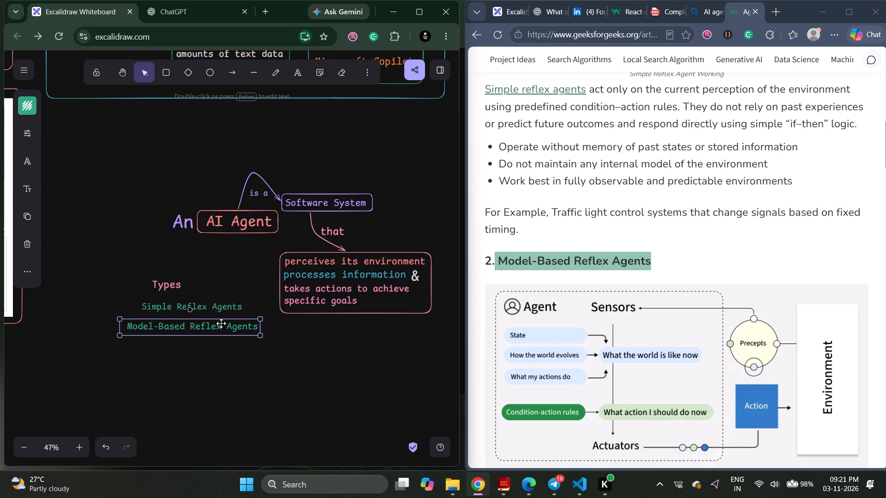
left_click_drag(221, 323, 221, 323)
left_click(214, 311)
left_click_drag(210, 311, 197, 316)
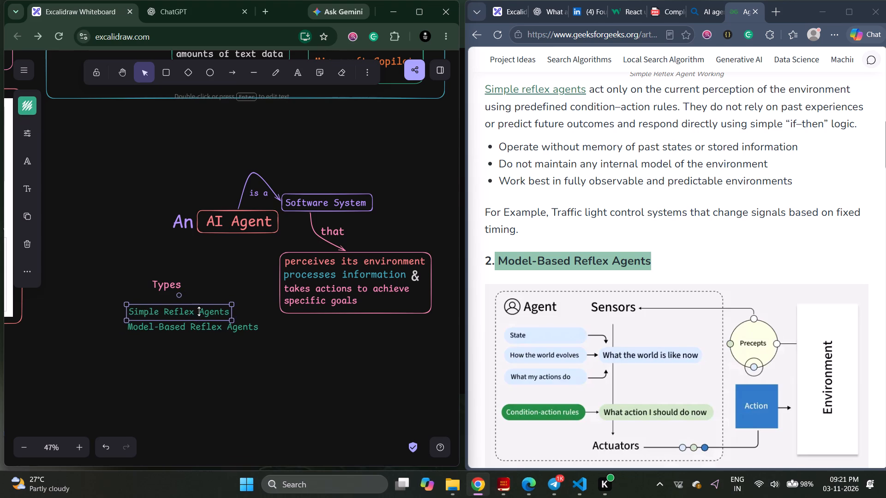
Move the "Types" heading up and left to leave a gap above the agent list.
left_click(223, 278)
left_click_drag(180, 279, 169, 268)
left_click(198, 271)
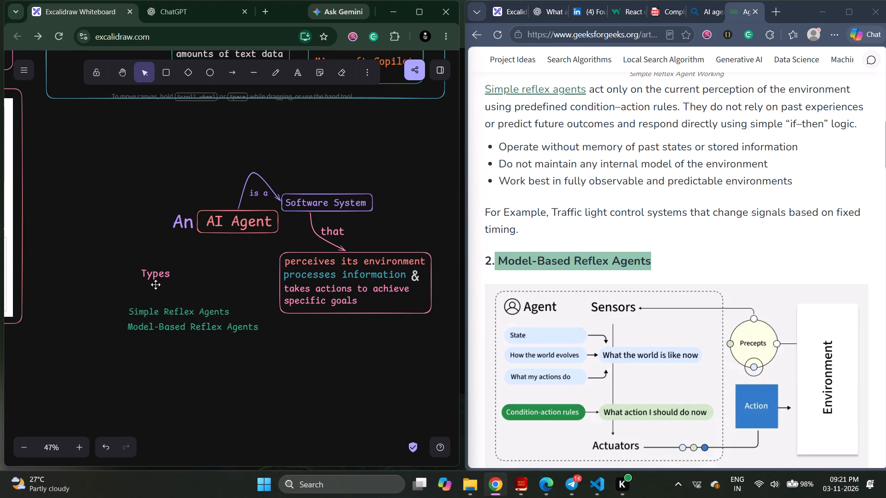
Nudge "Simple Reflex Agents" into line with "Model-Based Reflex Agents" and enlarge it slightly.
left_click(156, 306)
left_click(164, 312)
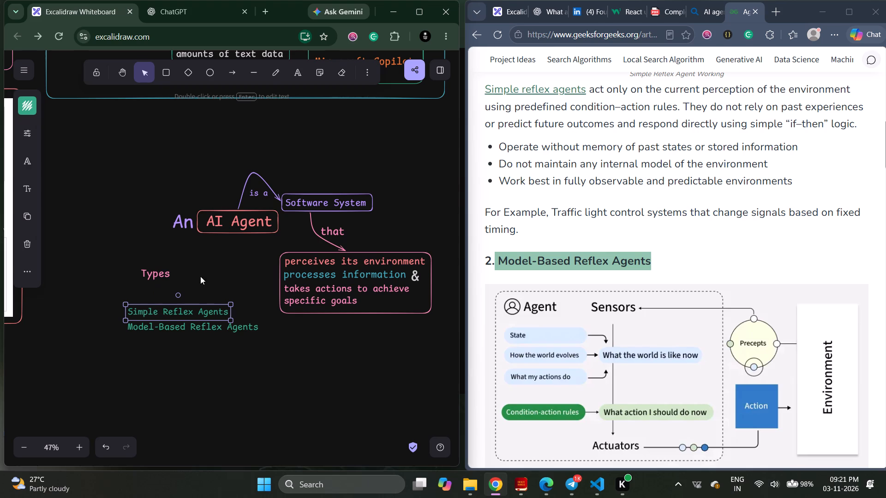
left_click(197, 290)
left_click(178, 318)
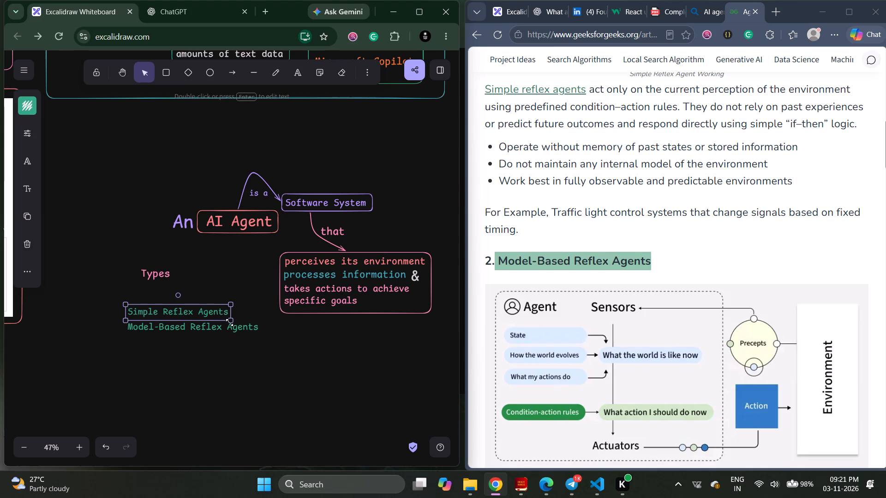
left_click(229, 320)
left_click(221, 287)
Change the stroke colour of "Simple Reflex Agents" to orange.
left_click(208, 320)
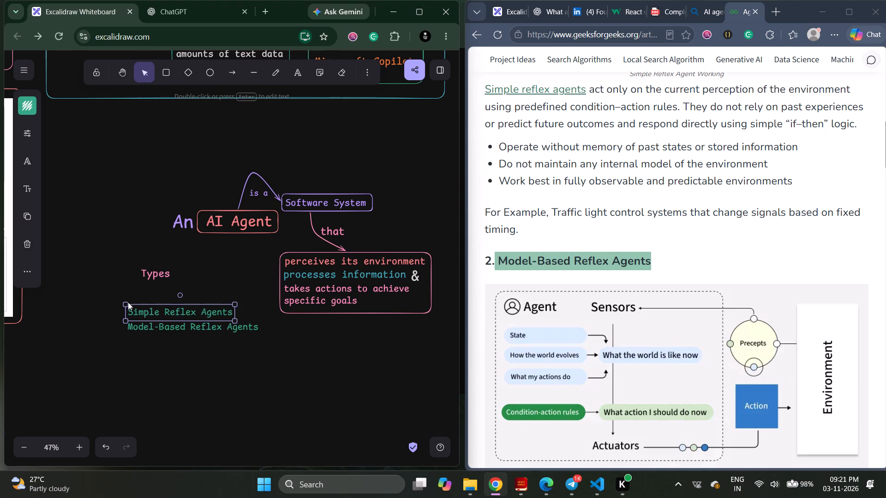
left_click(30, 103)
left_click(128, 172)
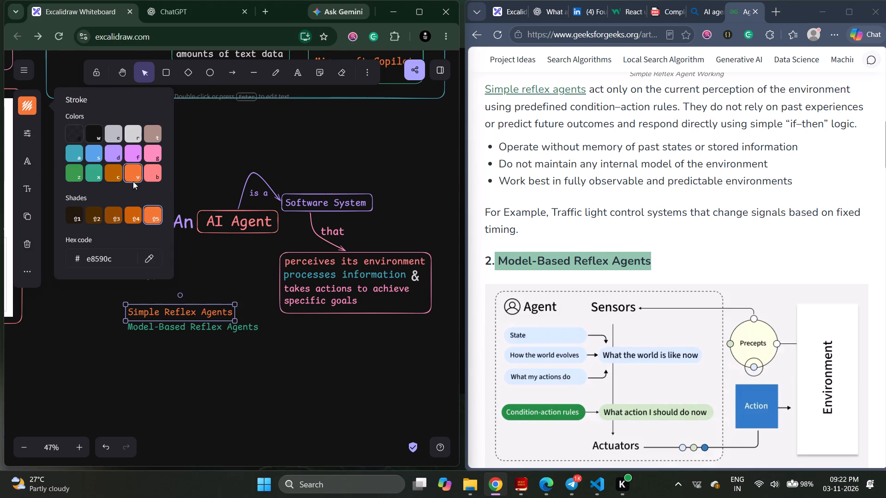
left_click(197, 162)
left_click(182, 327)
left_click(227, 305)
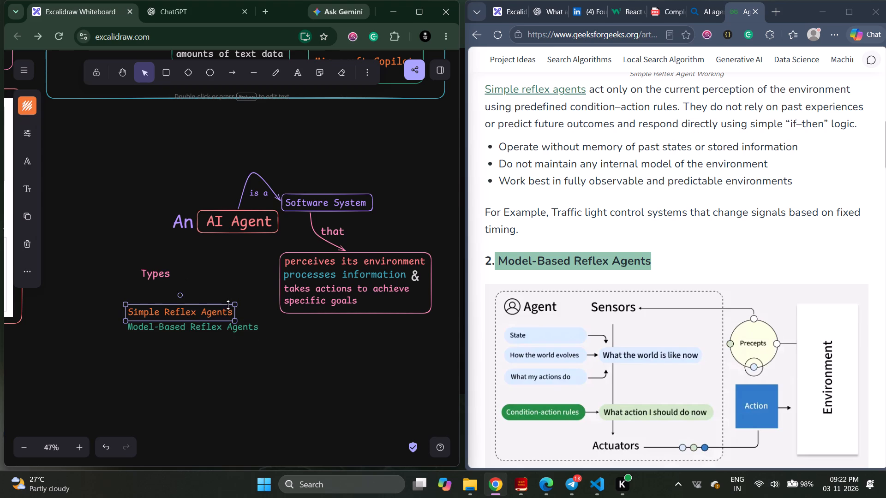
left_click(214, 271)
Copy the heading "Goal-Based Agents" from the article and add it as text below "Model-Based Reflex Agents" in the diagram.
scroll(585, 185, "down", 2)
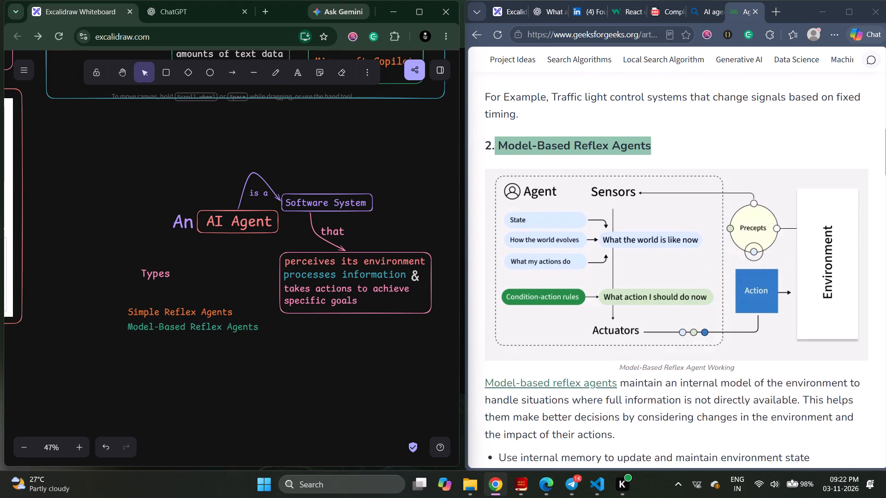
scroll(593, 202, "down", 5)
scroll(564, 182, "up", 3)
scroll(564, 182, "down", 4)
left_click(564, 145)
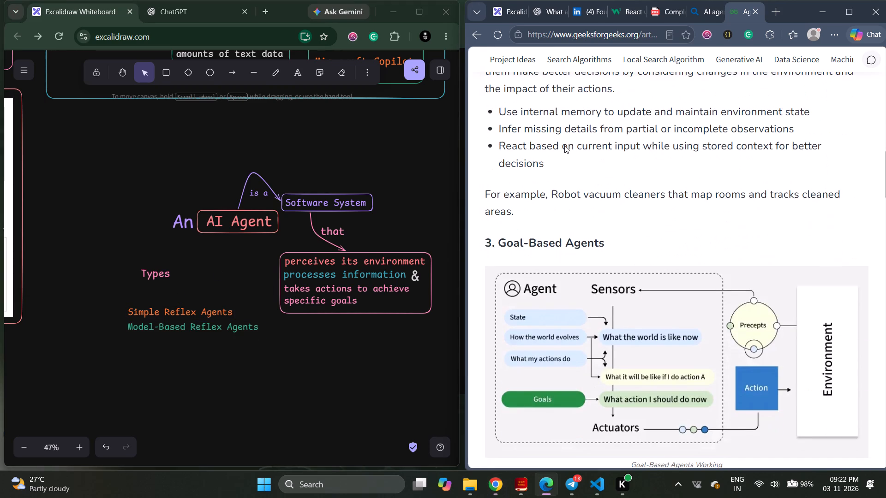
scroll(563, 149, "down", 2)
left_click_drag(497, 126, 599, 125)
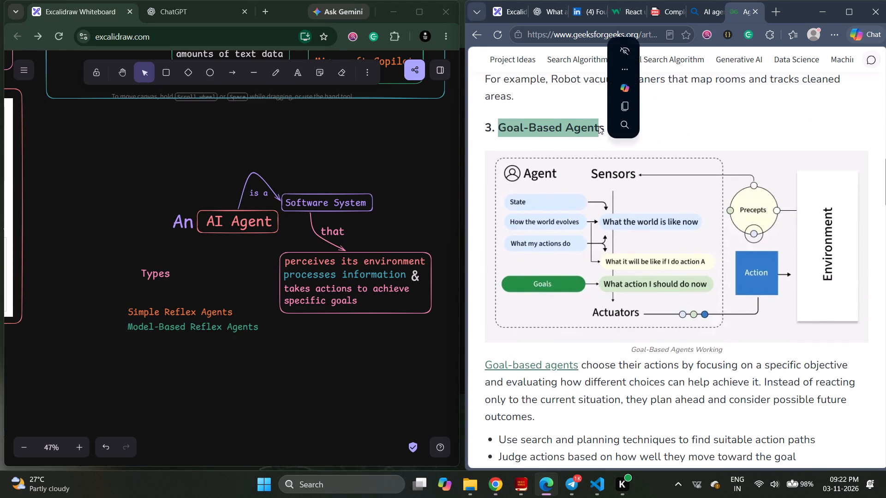
left_click(596, 134)
left_click_drag(608, 128, 500, 128)
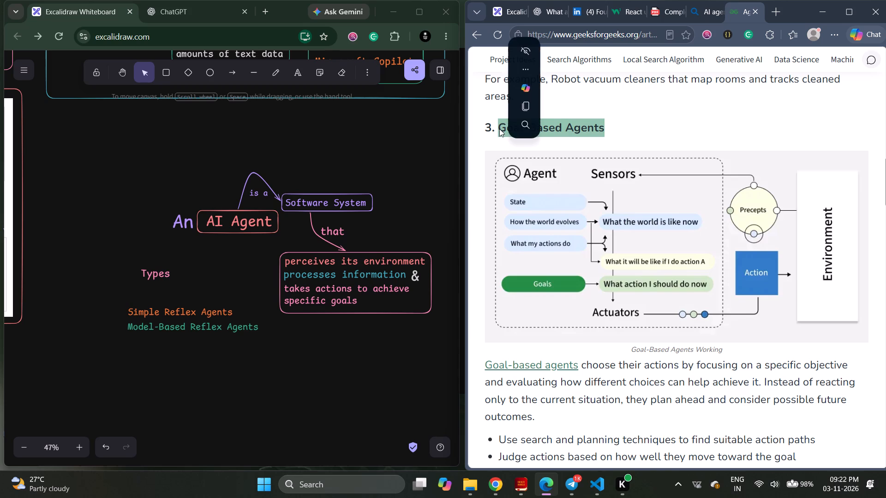
key("ctrl+c")
double_click(127, 350)
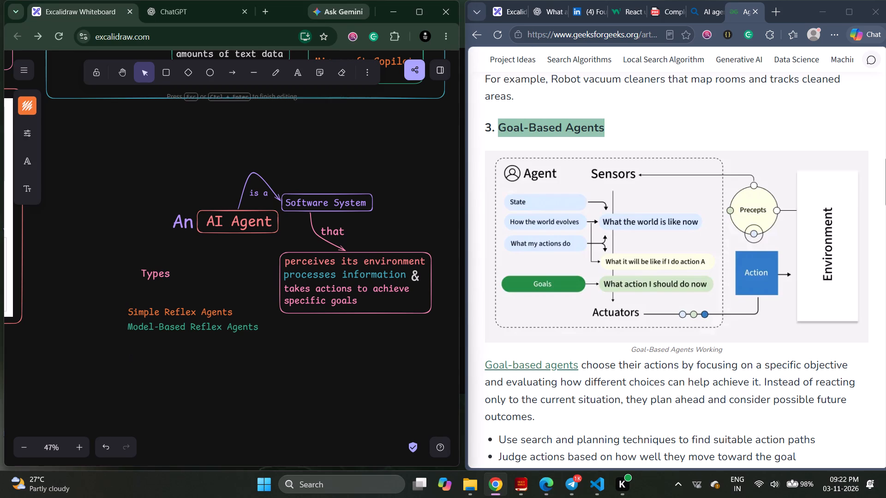
key("ctrl+v")
left_click(155, 360)
Enlarge "Goal-Based Agents" to about the size of the other agent labels and place it directly beneath them.
left_click(153, 348)
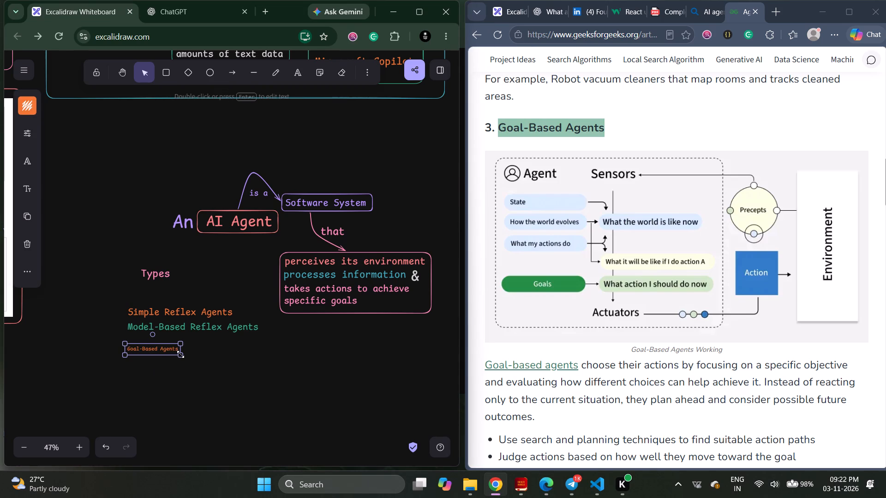
left_click_drag(180, 354, 188, 362)
left_click_drag(181, 354, 180, 343)
left_click_drag(243, 352, 238, 347)
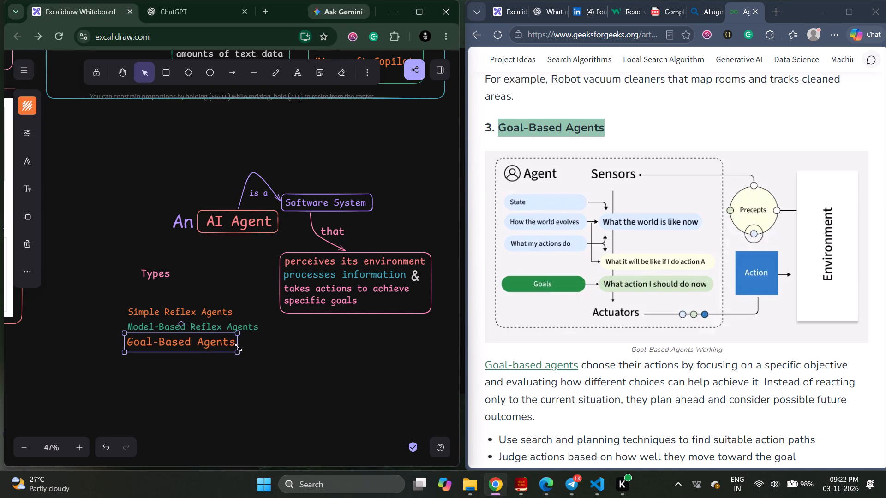
left_click_drag(238, 347, 235, 345)
left_click(216, 374)
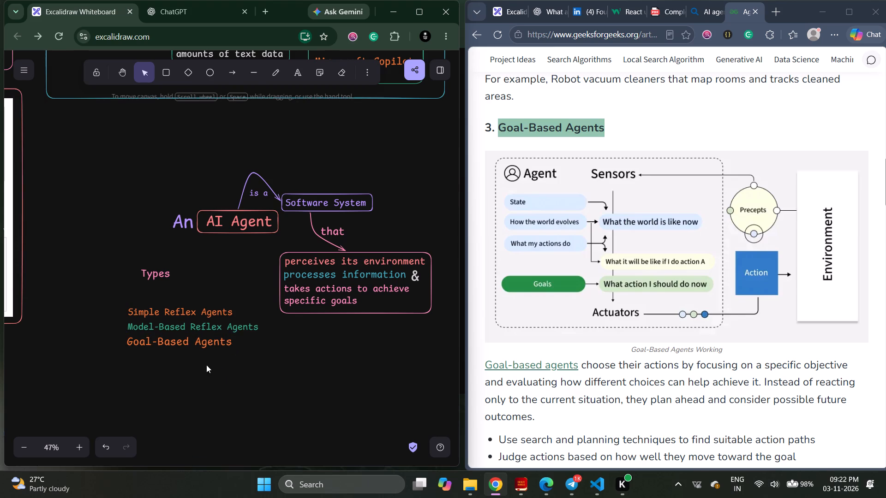
Change the stroke colour of "Goal-Based Agents" to purple (#6741d9).
left_click(202, 340)
left_click(33, 103)
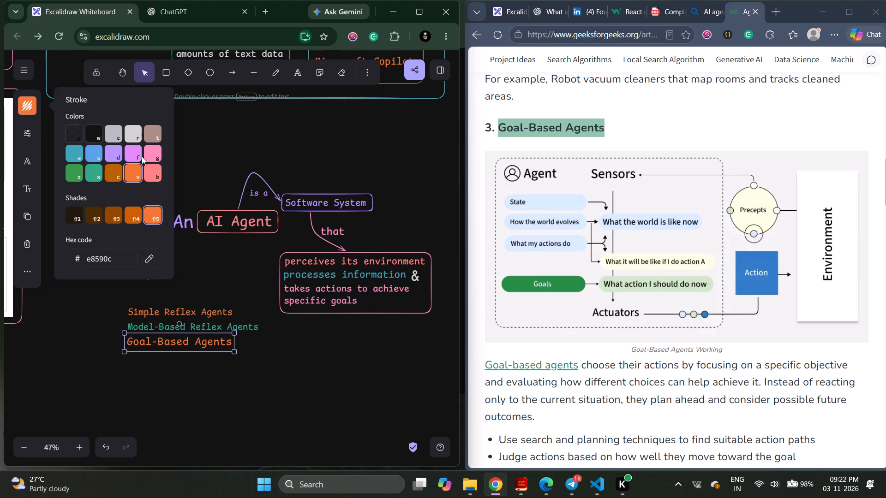
left_click(155, 173)
left_click(115, 151)
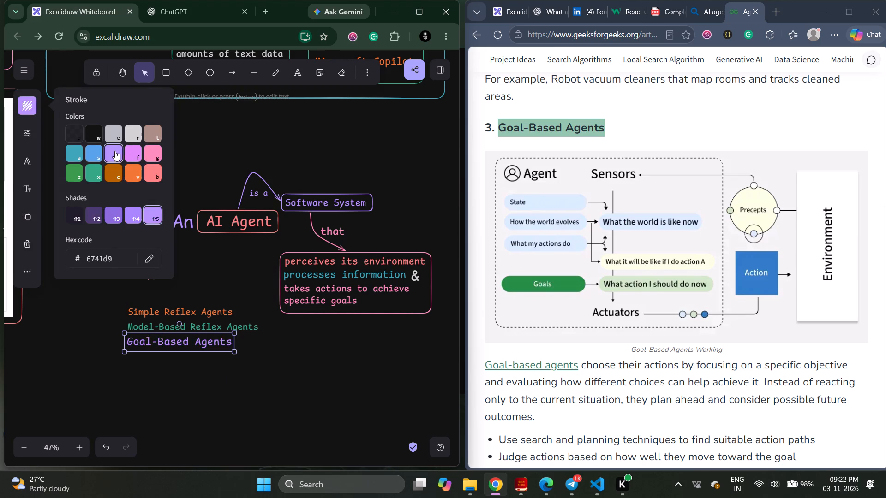
left_click(236, 148)
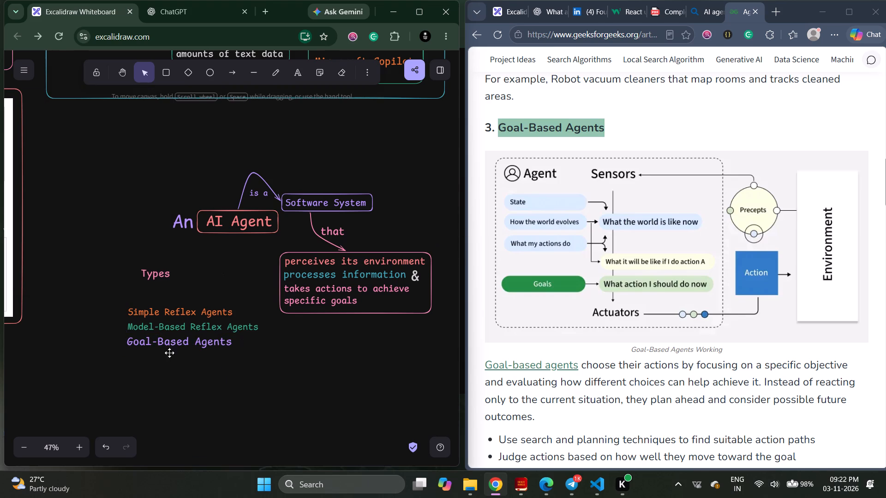
Shrink the "Goal-Based Agents" label slightly to better match the labels above it.
left_click(178, 345)
left_click_drag(234, 352, 230, 350)
left_click(227, 367)
Copy the heading "Utility-Based Agents" from the article and add it as text below "Goal-Based Agents" in the diagram.
scroll(539, 218, "down", 3)
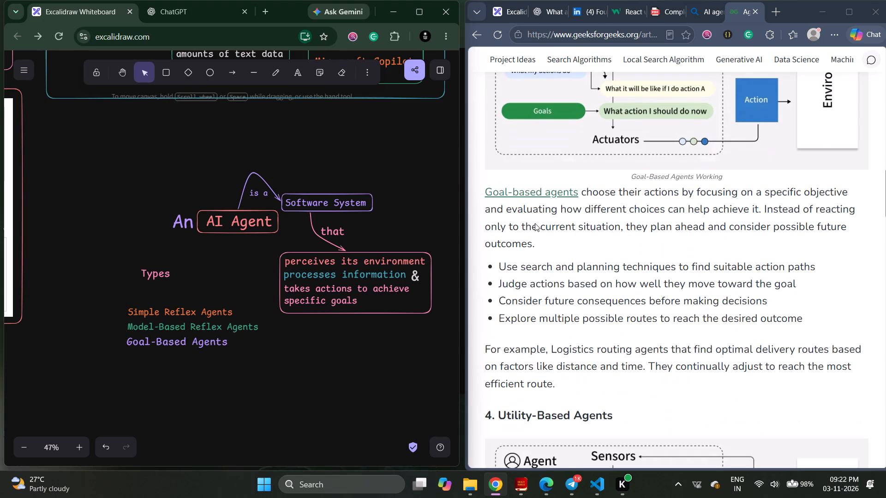
scroll(565, 236, "down", 3)
left_click_drag(499, 241, 520, 243)
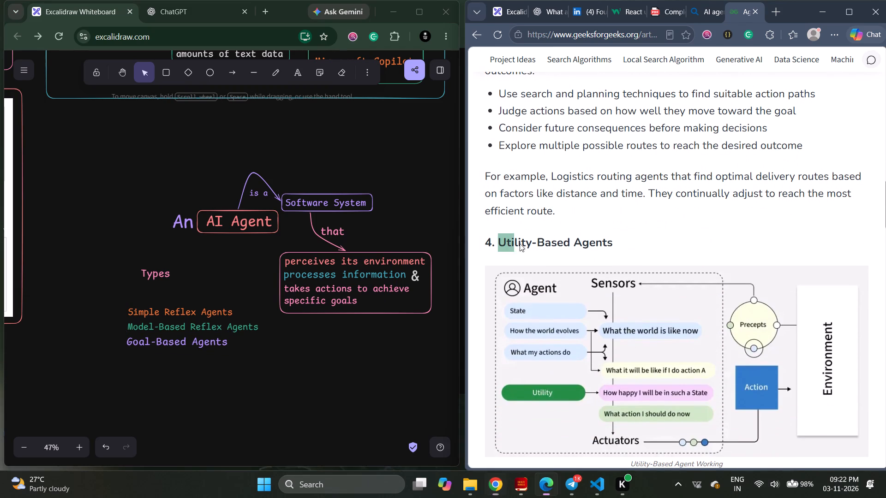
left_click_drag(520, 243, 611, 243)
key("ctrl+c")
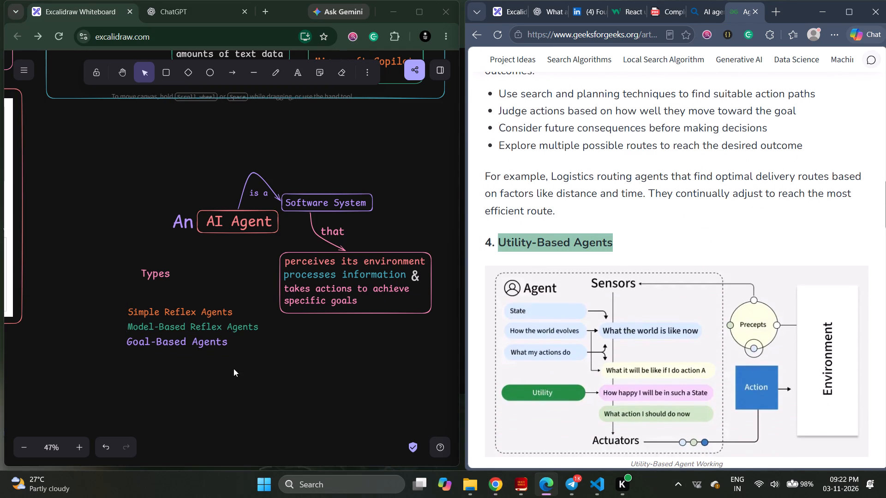
double_click(130, 362)
key("ctrl+v")
left_click(155, 385)
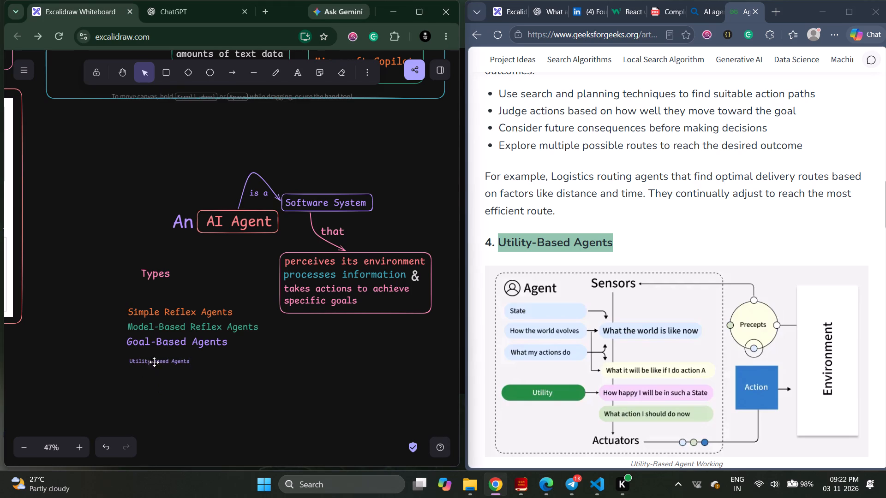
Enlarge "Utility-Based Agents" to match the list and move it close beneath "Goal-Based Agents".
left_click(153, 356)
left_click_drag(192, 366, 200, 372)
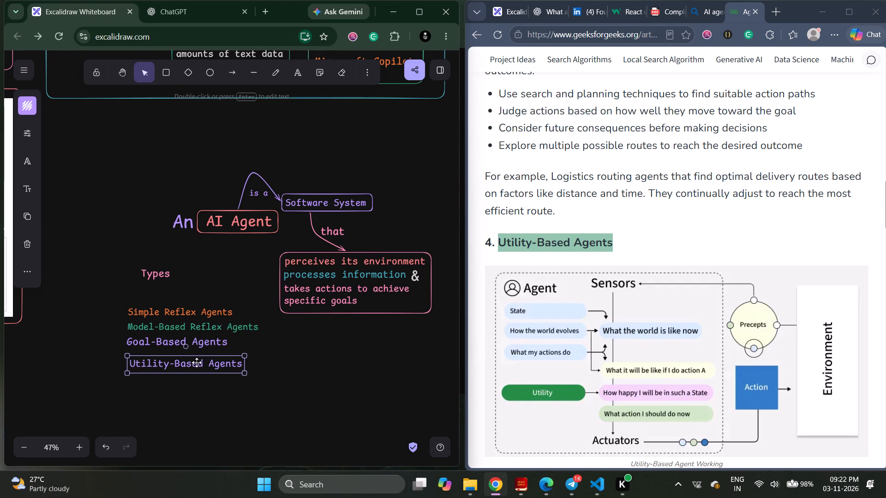
left_click_drag(196, 361, 192, 355)
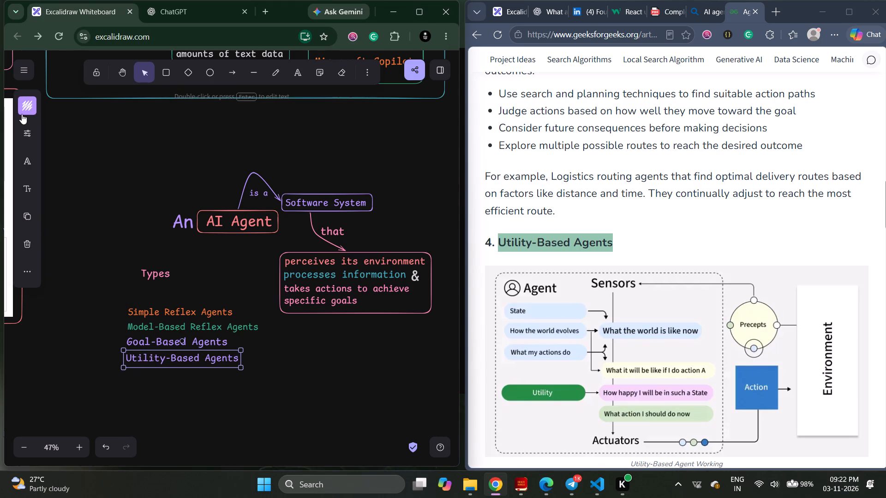
Change the stroke colour of "Utility-Based Agents" to blue (#1971c2) and nudge the label up slightly.
left_click(22, 114)
left_click(92, 157)
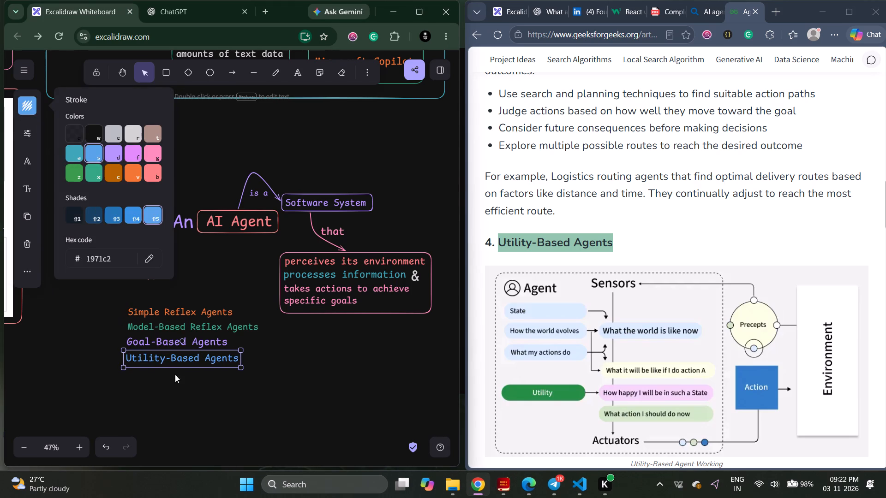
left_click(178, 358)
left_click(171, 385)
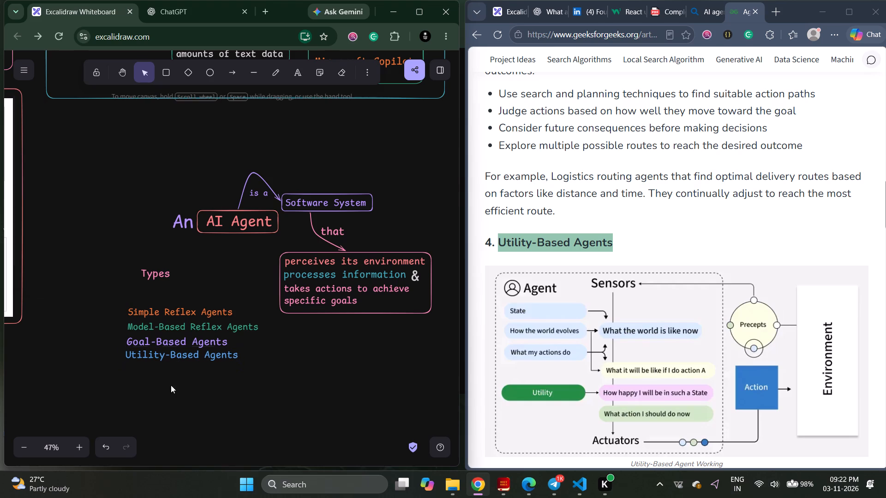
Copy the heading "Learning Agents" from the article and add it as text below "Utility-Based Agents" in the diagram.
scroll(573, 202, "down", 8)
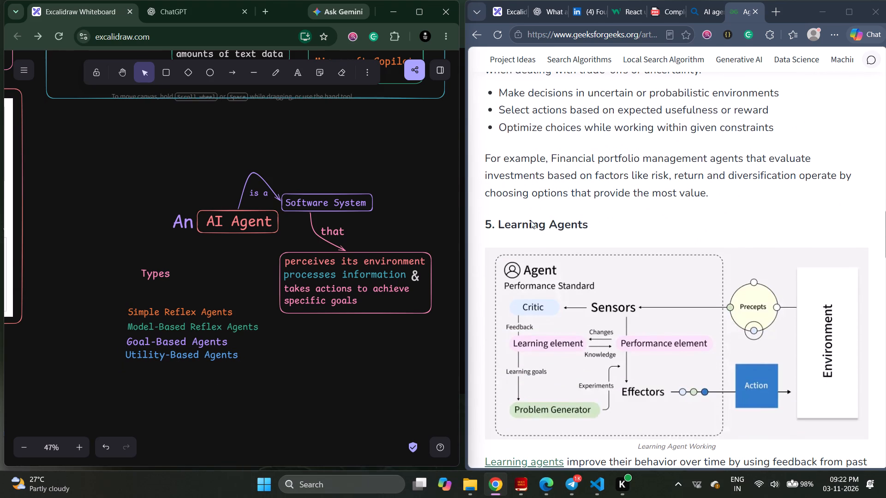
left_click_drag(496, 226, 584, 223)
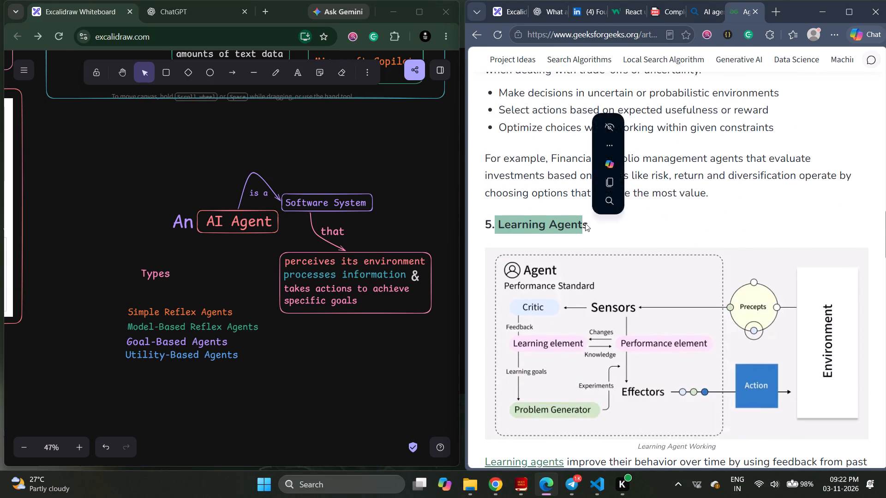
left_click(587, 224)
left_click_drag(588, 226, 500, 224)
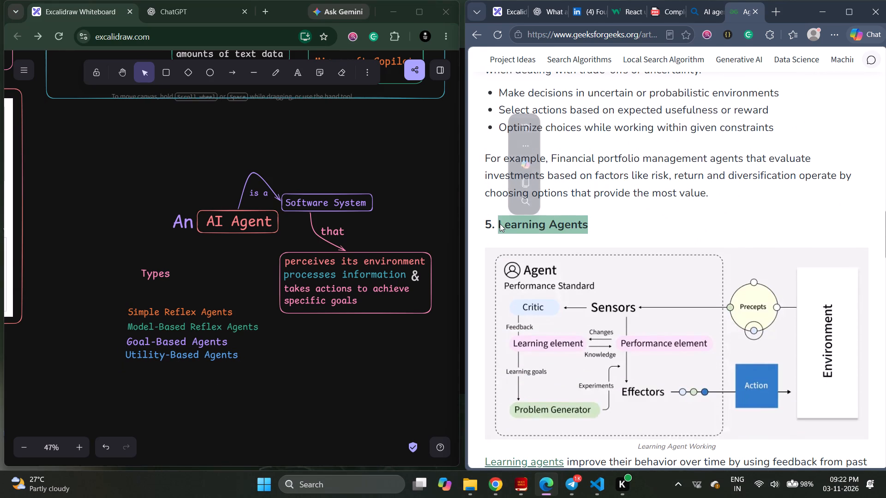
key("ctrl+c")
left_click(593, 230)
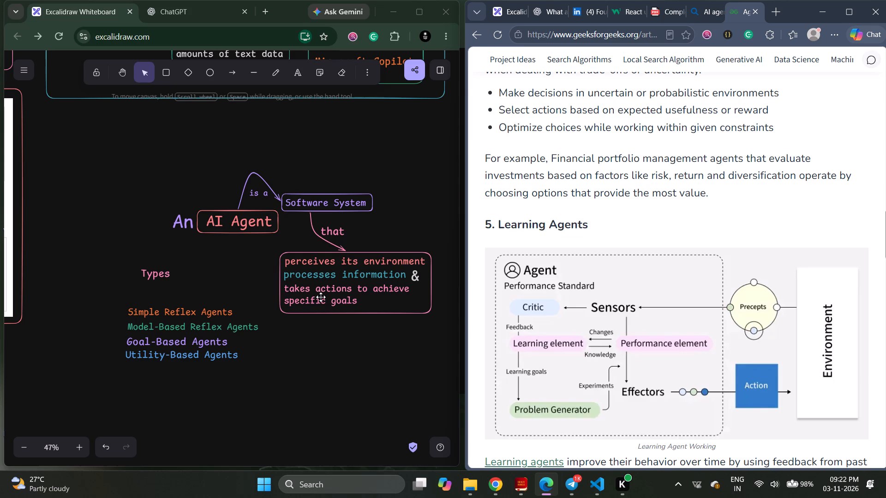
double_click(125, 372)
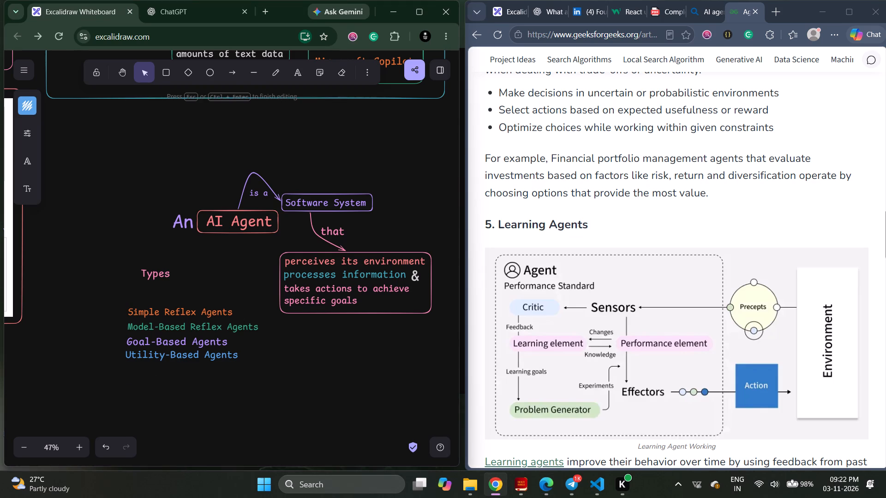
key("ctrl+v")
left_click(159, 388)
Enlarge "Learning Agents" to match the other labels and place it directly beneath "Utility-Based Agents".
left_click(157, 371)
left_click_drag(172, 377, 178, 386)
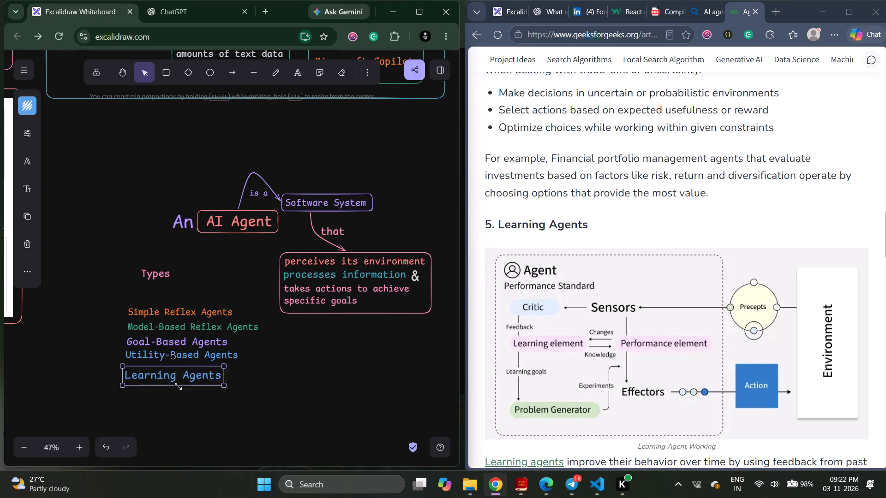
left_click_drag(178, 386, 178, 384)
left_click_drag(177, 380, 179, 375)
left_click_drag(219, 380, 217, 380)
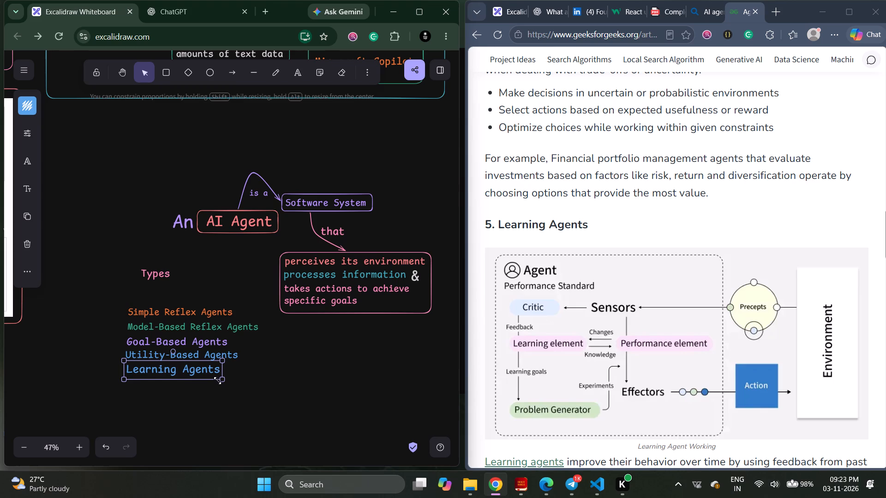
left_click_drag(217, 380, 215, 379)
left_click(215, 388)
Change the stroke colour of "Learning Agents" to red (#e03131).
left_click(173, 366)
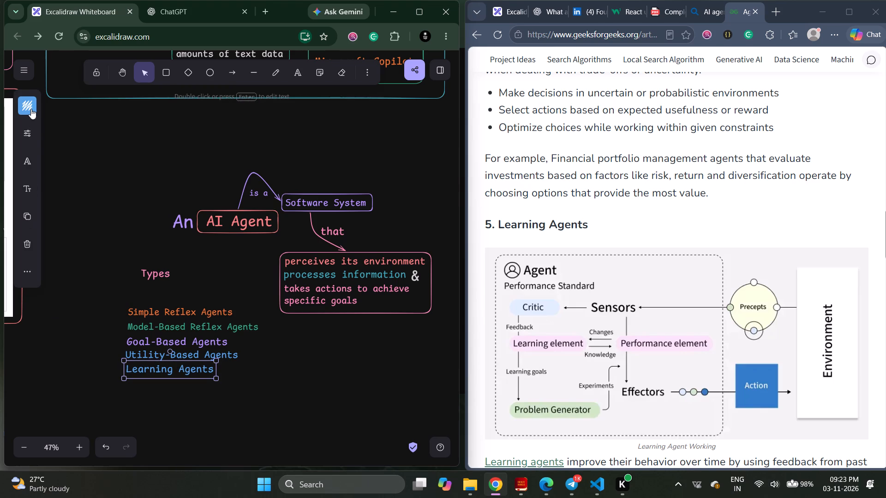
left_click(28, 105)
left_click(144, 172)
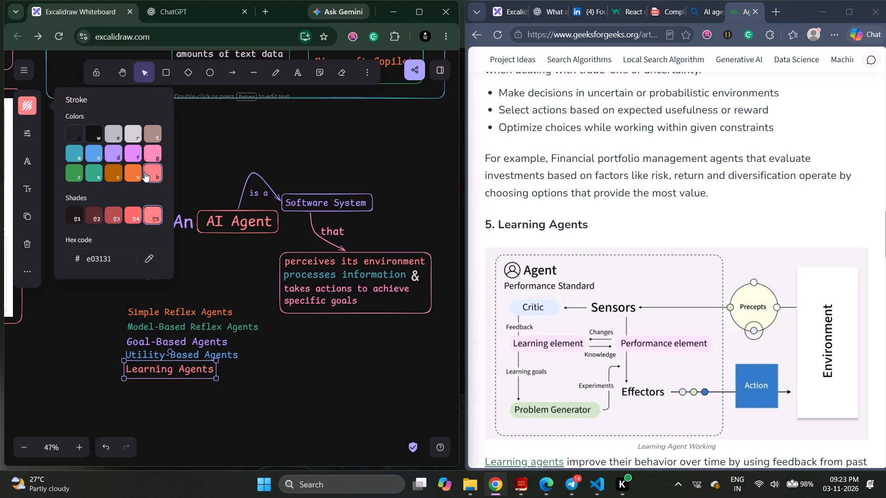
left_click(108, 302)
Nudge "Utility-Based Agents" into line with the labels above and below it.
left_click(134, 356)
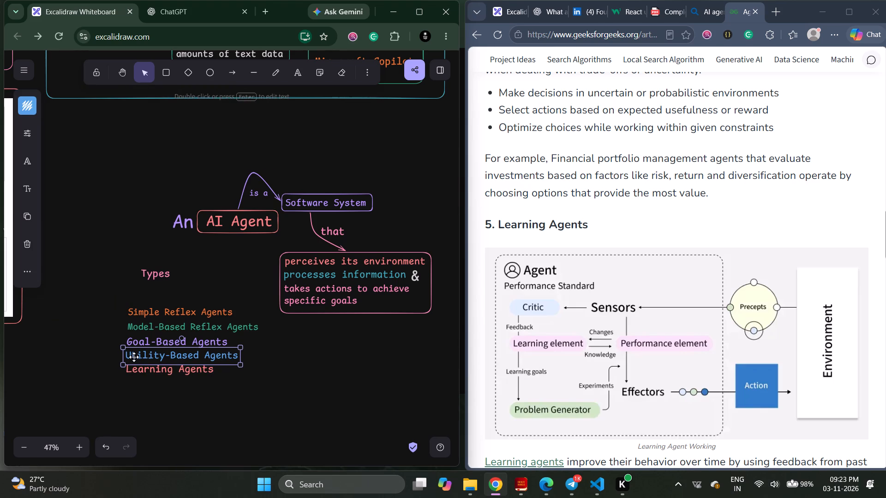
left_click(105, 356)
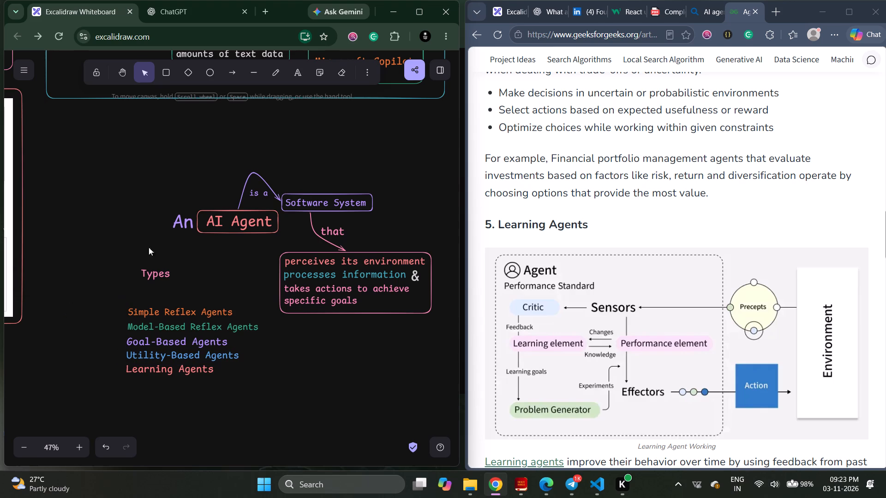
Draw a red rounded rectangle around the five agent types and shift it slightly left to frame them.
left_click(163, 73)
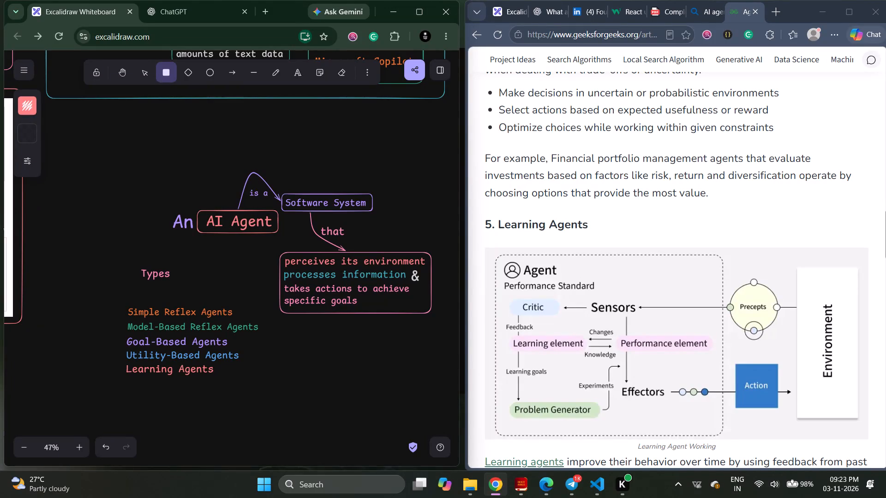
left_click_drag(124, 300, 263, 387)
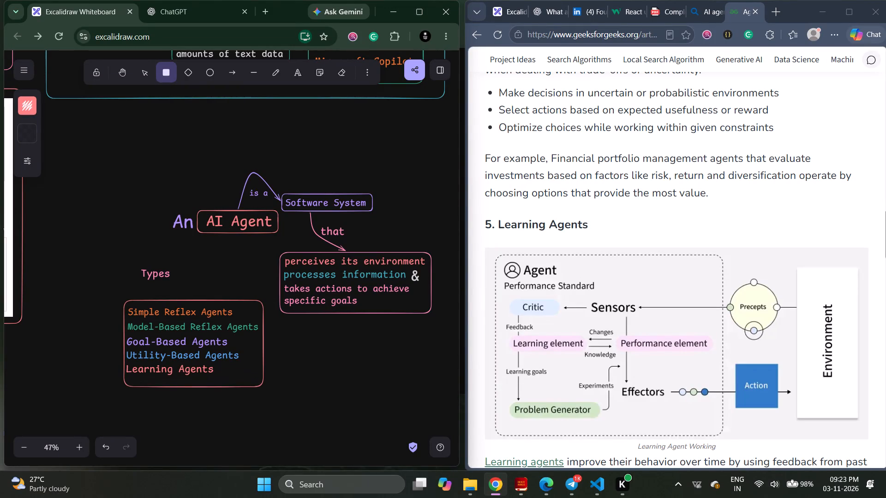
left_click_drag(263, 387, 265, 380)
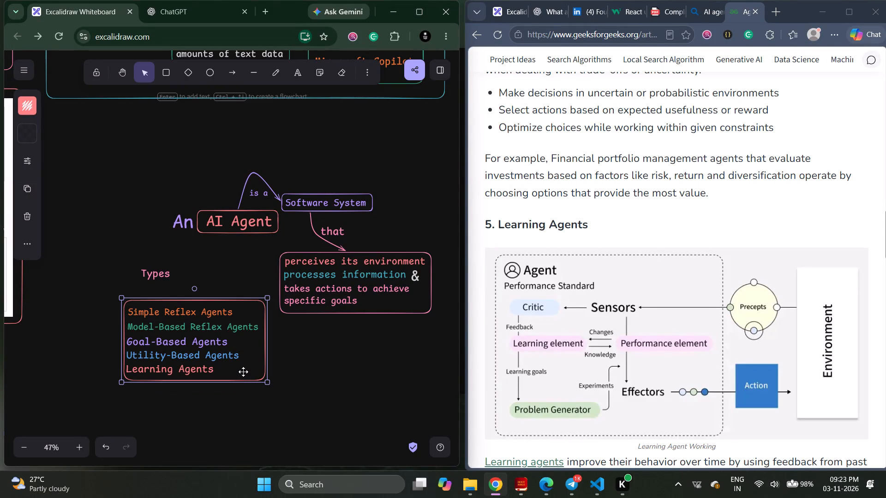
left_click(243, 372)
left_click(295, 364)
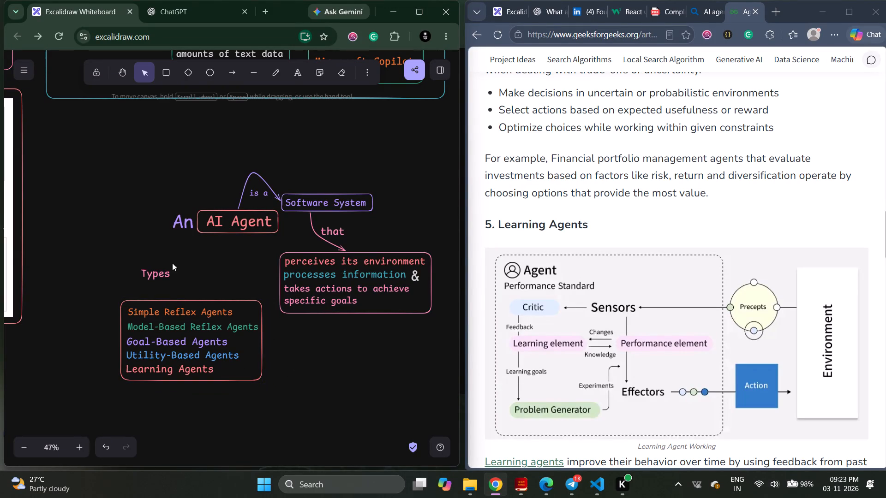
Move the "Types" heading down and left to sit just above the boxed agent list.
left_click(160, 263)
left_click_drag(160, 270, 144, 285)
left_click(177, 281)
Group the "Types" heading together with the boxed list of five agent types.
left_click_drag(114, 270, 271, 278)
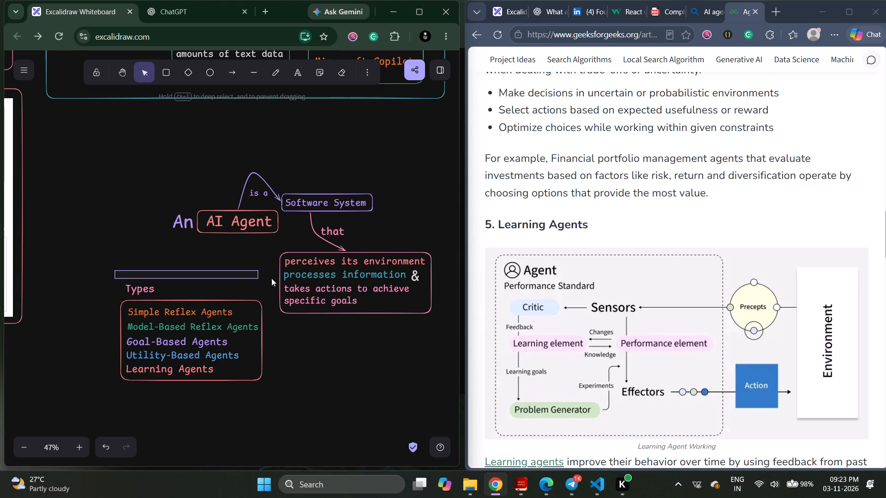
left_click_drag(271, 278, 285, 396)
left_click(27, 298)
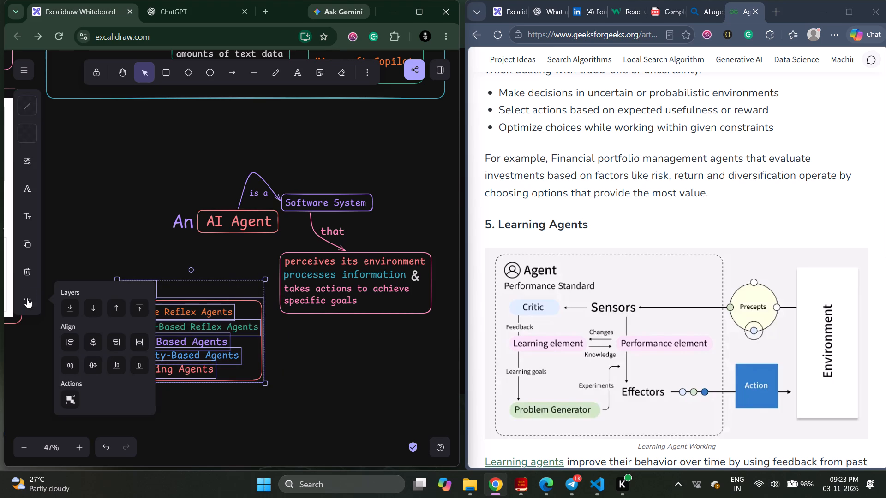
left_click(70, 403)
left_click(224, 403)
Move the grouped heading and agent list slightly up and to the right, beneath "An AI Agent".
left_click_drag(212, 358, 204, 352)
left_click_drag(199, 347, 208, 328)
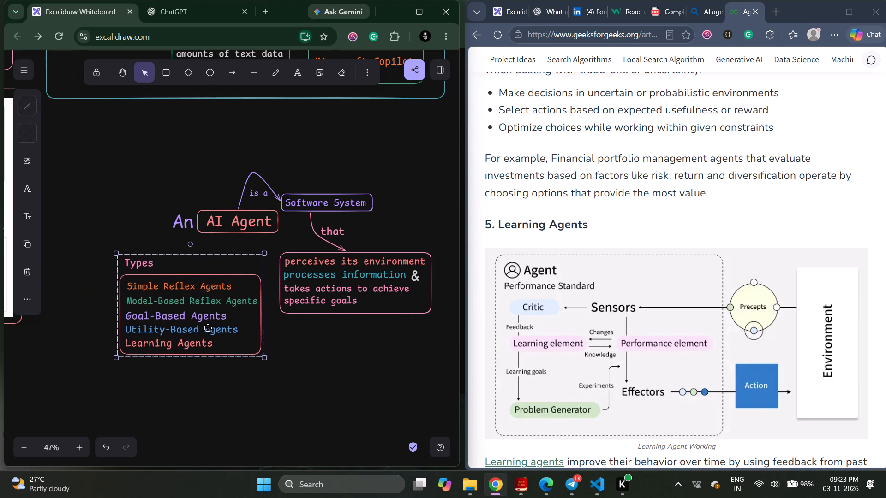
left_click_drag(208, 328, 210, 326)
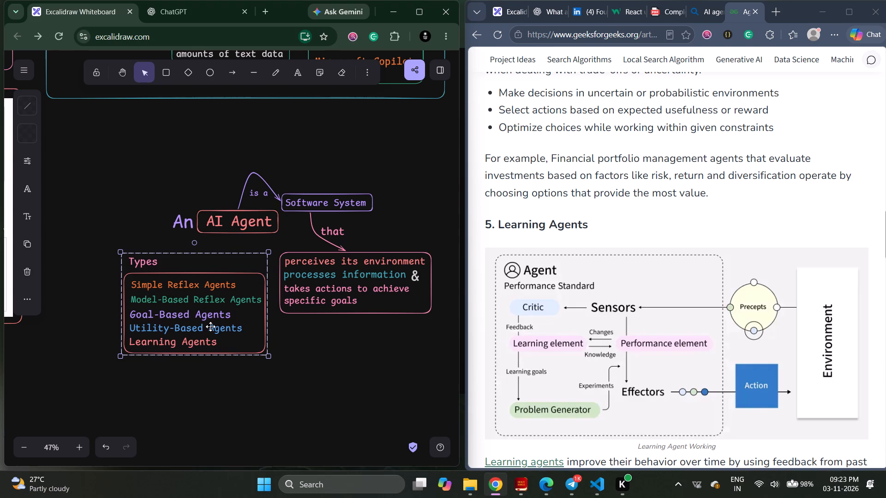
left_click_drag(210, 326, 210, 346)
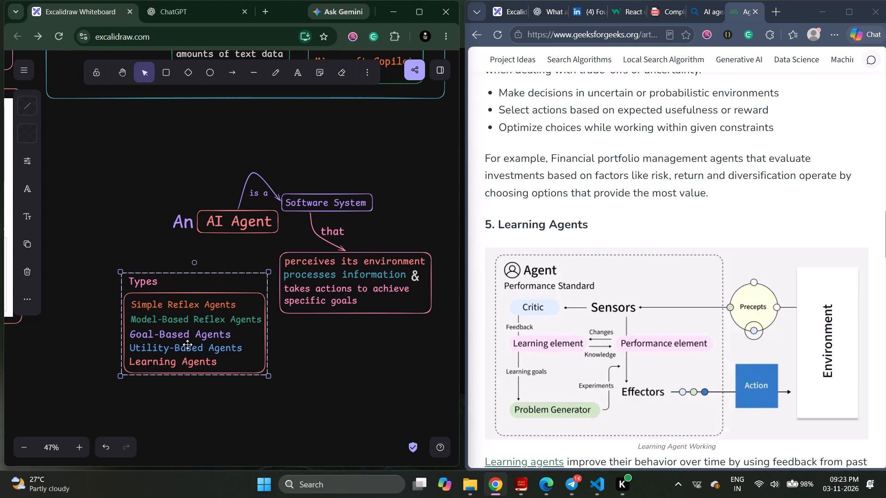
Cut the "Types" heading out of the agent-list group.
left_click(144, 250)
left_click(145, 285)
double_click(150, 284)
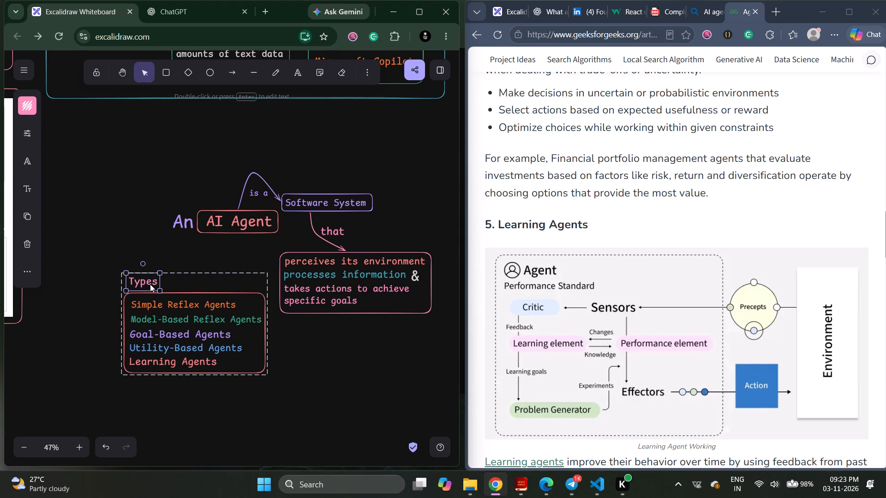
key("ctrl+x")
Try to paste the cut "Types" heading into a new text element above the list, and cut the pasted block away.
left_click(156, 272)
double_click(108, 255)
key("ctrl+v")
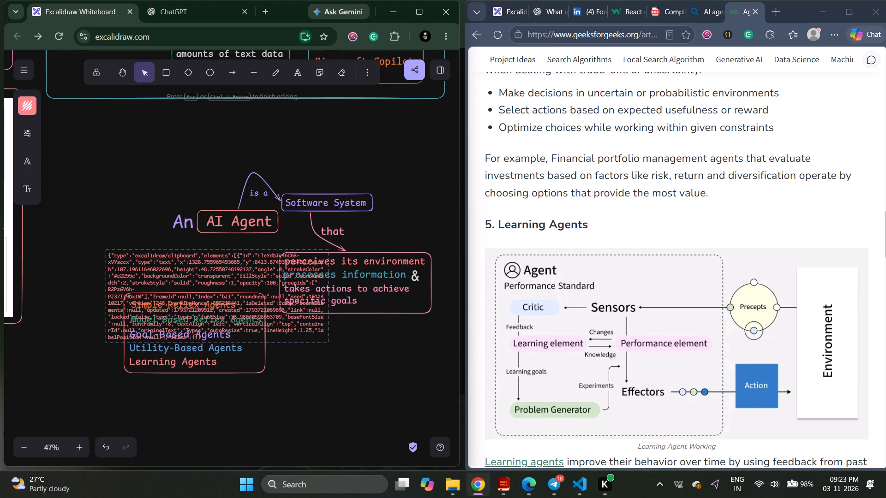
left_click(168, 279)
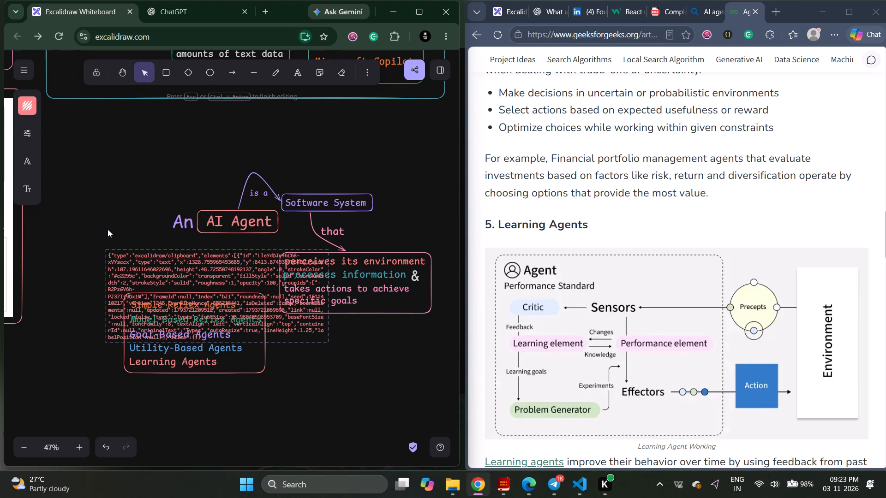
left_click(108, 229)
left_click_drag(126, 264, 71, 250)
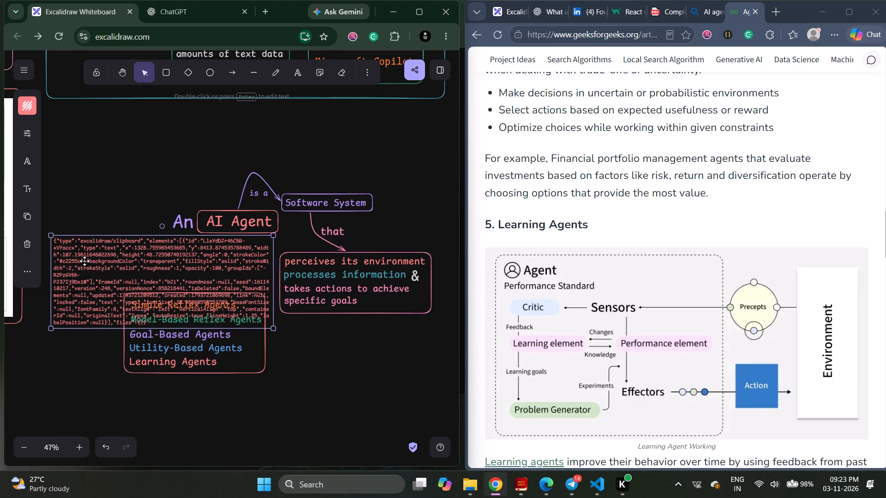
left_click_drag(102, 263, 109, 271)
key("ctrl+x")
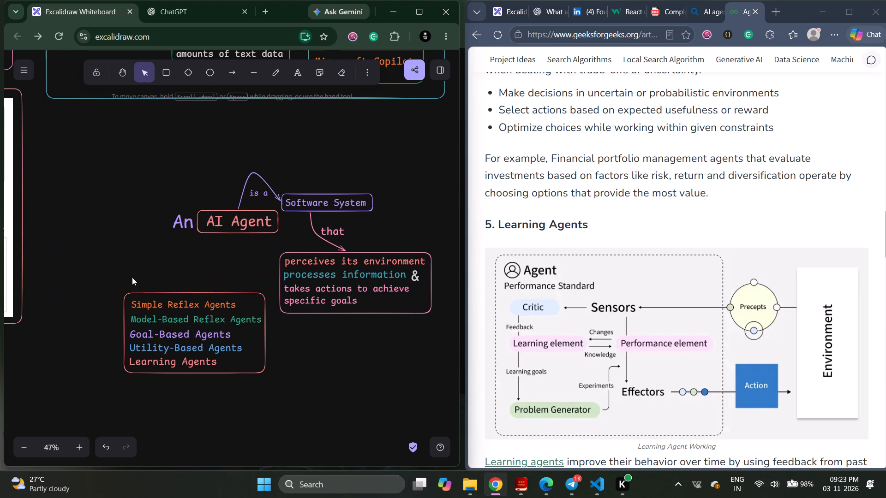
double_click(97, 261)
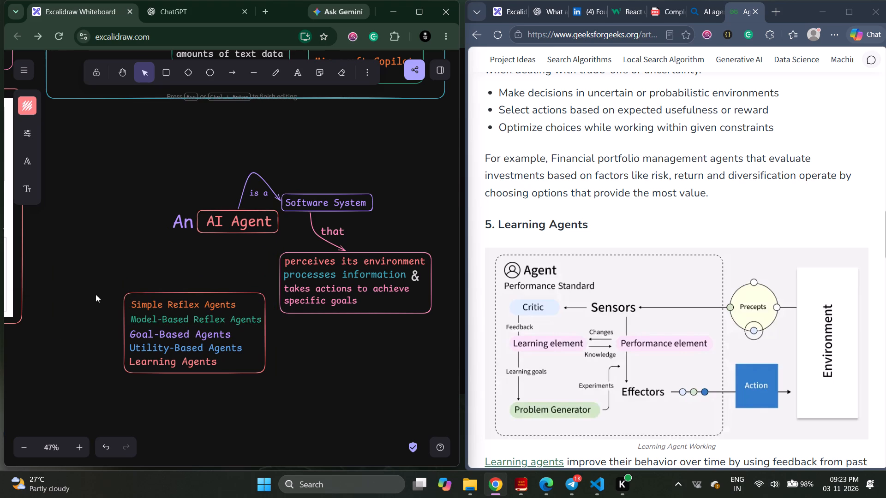
Draw a red arrow from the "AI Agent" box down to the agent-list box, curved out to the left.
left_click(232, 72)
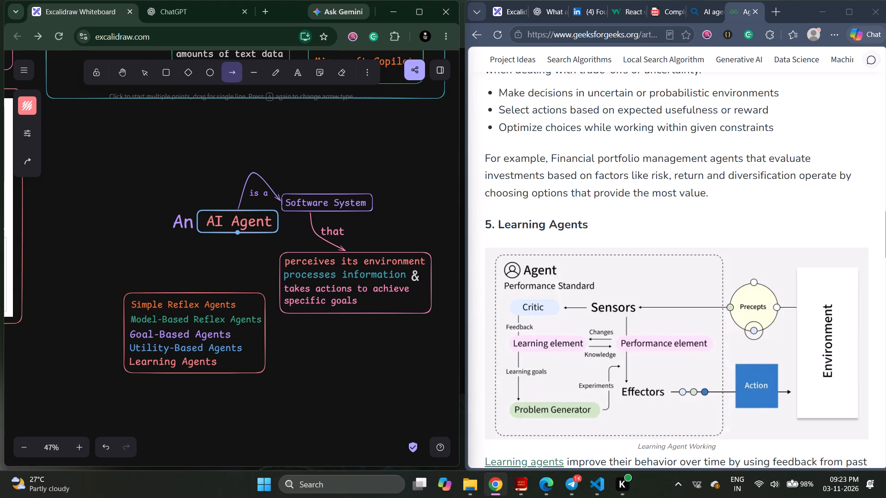
left_click_drag(242, 233, 204, 289)
left_click_drag(216, 263, 184, 262)
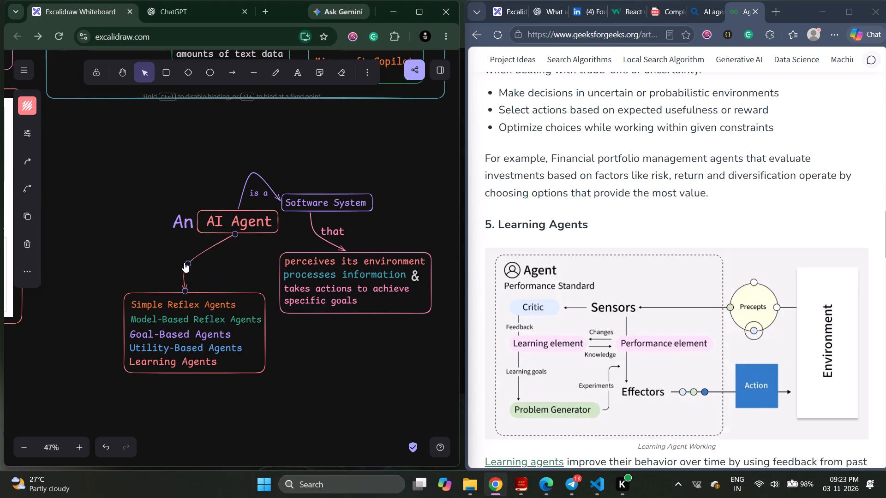
left_click_drag(184, 262, 176, 257)
left_click(213, 260)
Add a red "Types" label beside the new arrow, enlarged and positioned just inside its curve.
double_click(183, 263)
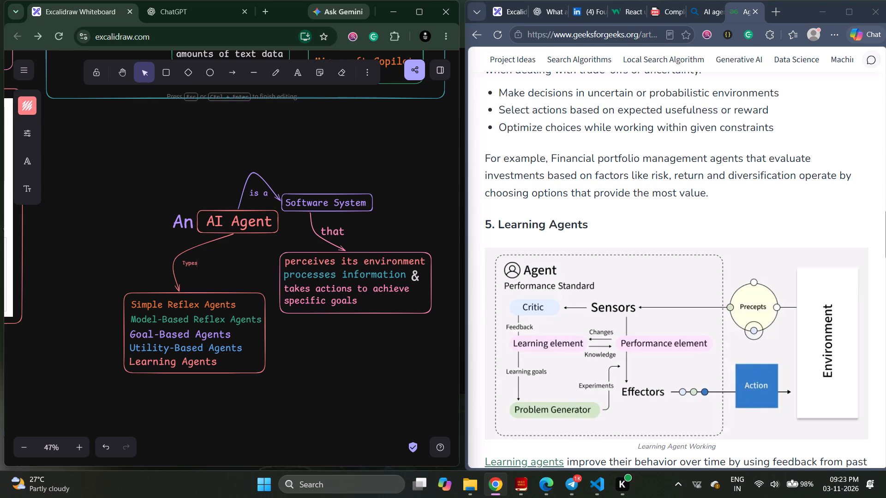
left_click(124, 252)
left_click(187, 261)
left_click_drag(202, 268, 204, 272)
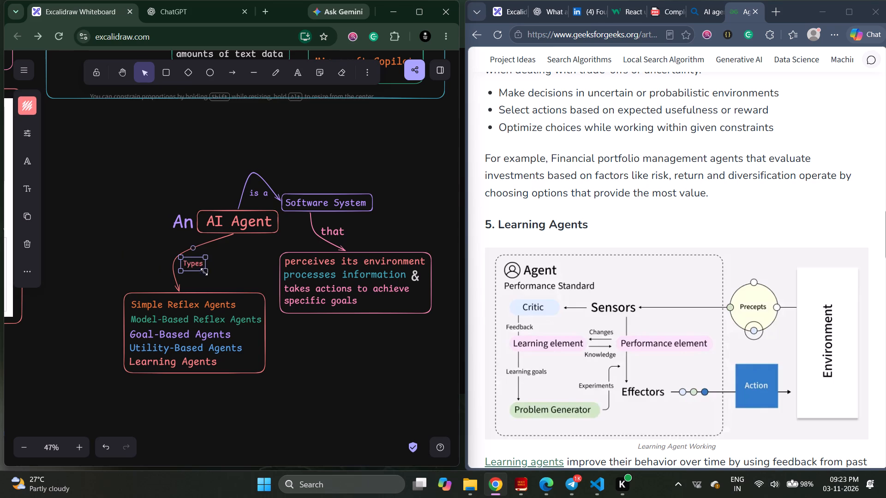
left_click_drag(204, 272, 206, 275)
left_click_drag(203, 269, 198, 271)
left_click(126, 268)
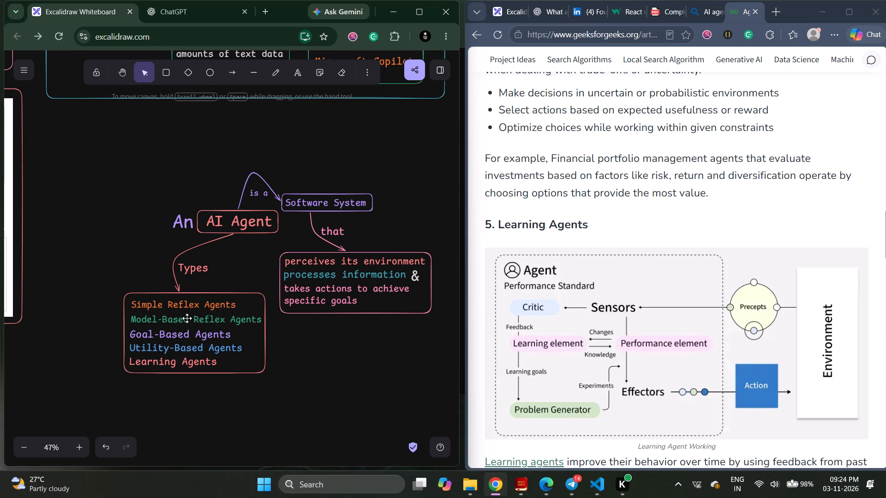
Move the boxed agent list slightly up and right, and shift the "Types" label to match the arrow.
left_click_drag(191, 323, 196, 315)
left_click_drag(197, 267, 199, 266)
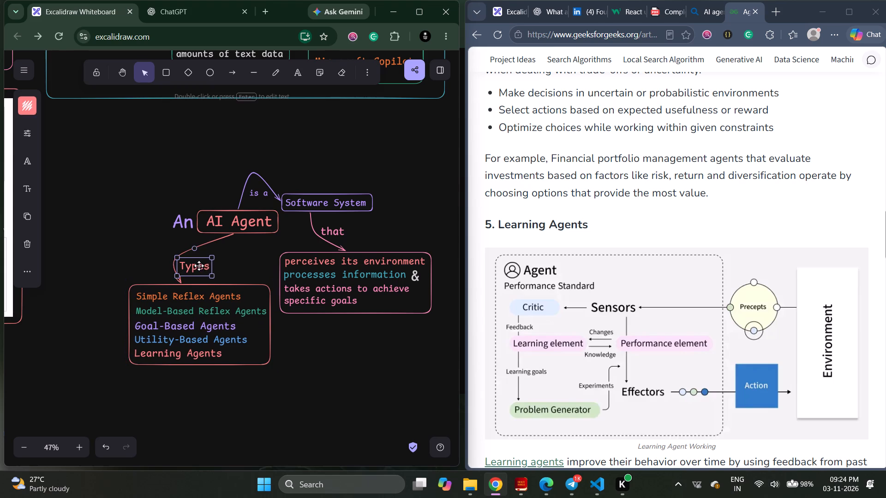
left_click_drag(199, 266, 204, 261)
left_click(140, 240)
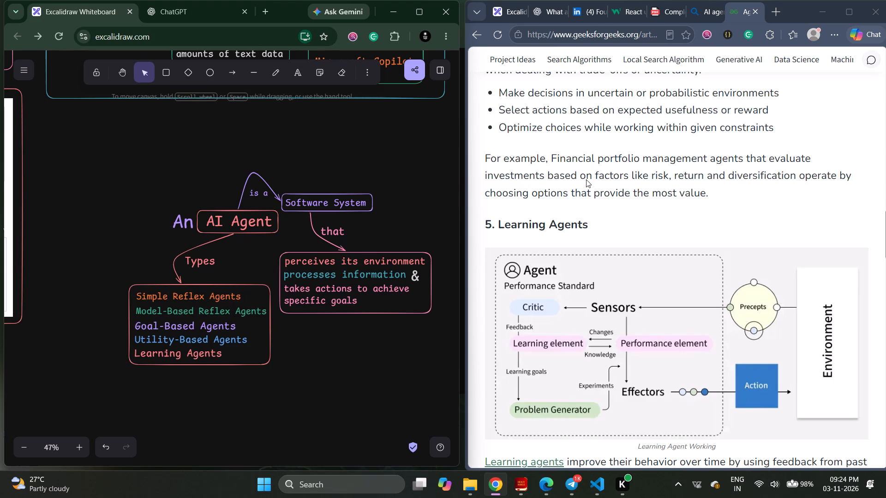
Examine the article's remaining agent types, from Learning Agents through Multi-Agent Systems and Hierarchical agents.
scroll(593, 189, "down", 6)
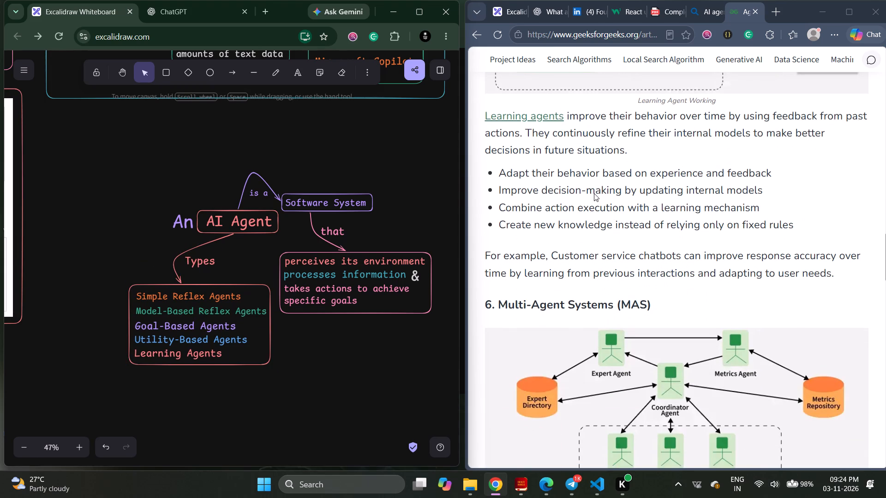
scroll(597, 195, "down", 11)
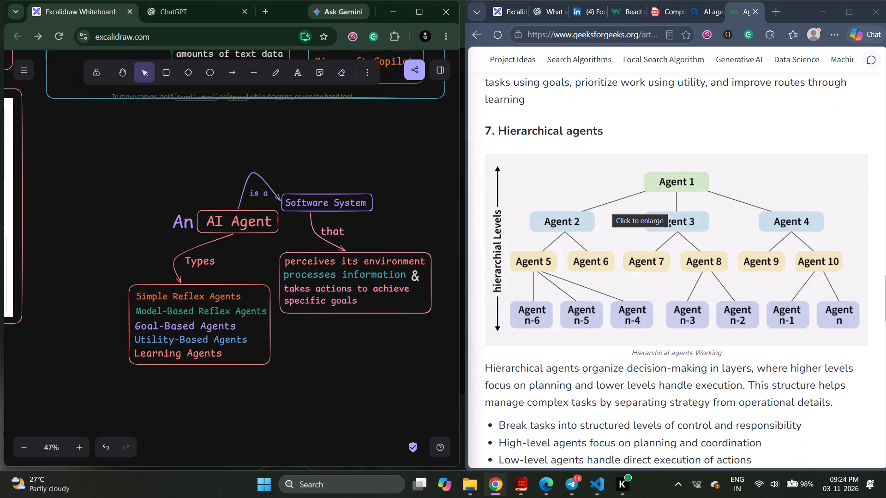
scroll(605, 184, "down", 9)
scroll(609, 195, "up", 6)
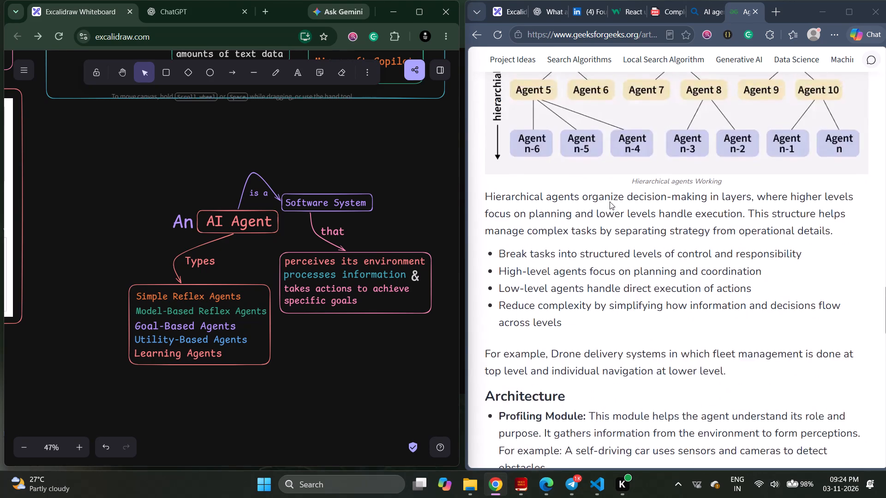
scroll(610, 202, "up", 15)
scroll(581, 218, "down", 2)
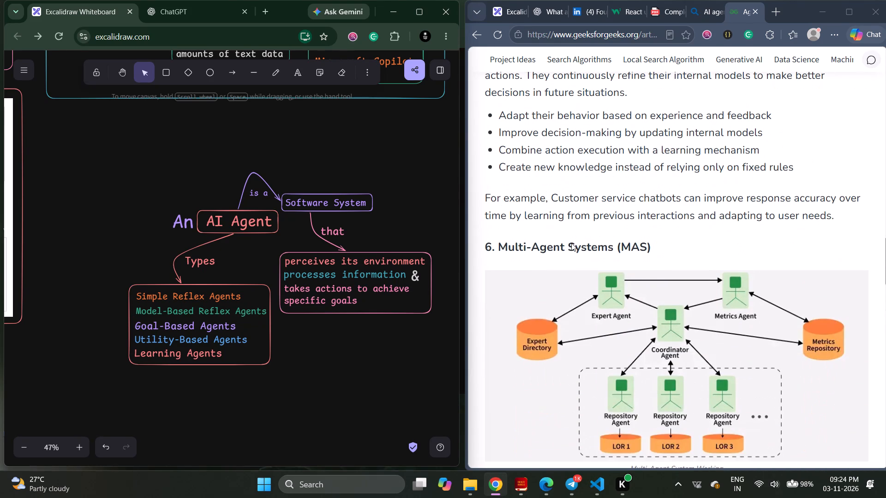
left_click_drag(500, 248, 576, 251)
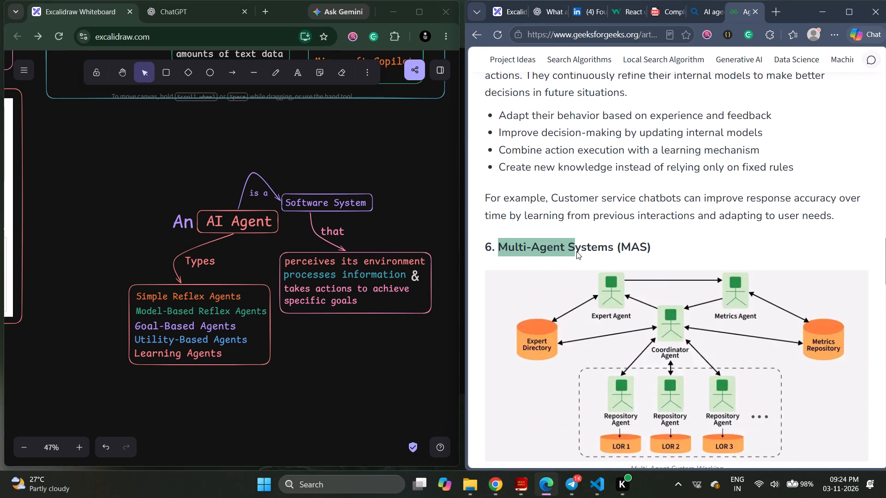
left_click_drag(576, 251, 614, 250)
left_click(660, 243)
scroll(612, 240, "down", 5)
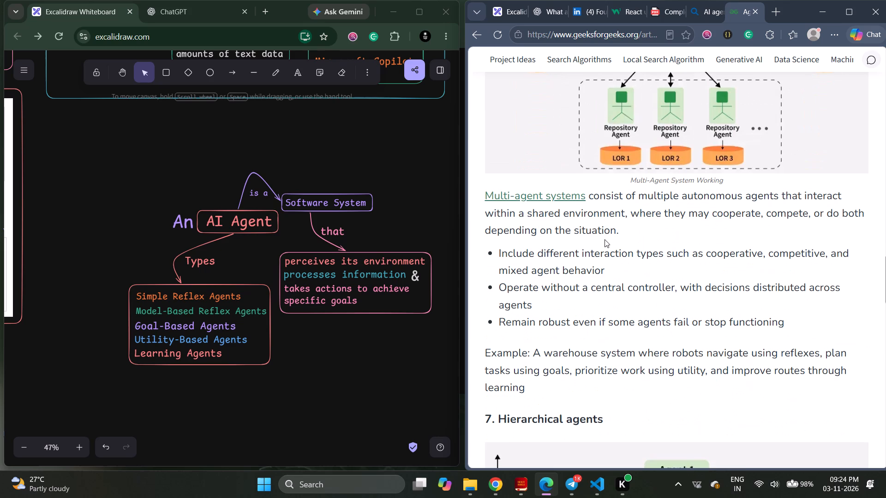
scroll(595, 243, "down", 3)
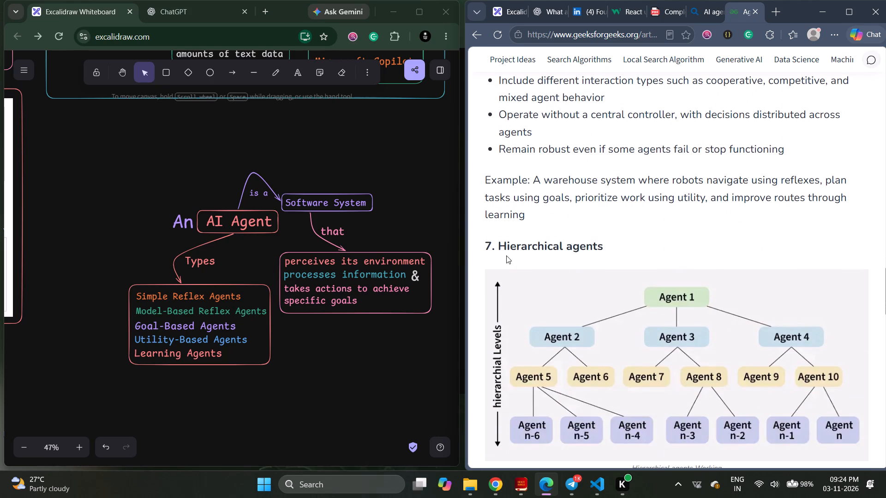
Copy the heading text "Multi-Agent Systems (MAS)" from the article.
scroll(577, 225, "up", 9)
left_click_drag(501, 305, 655, 305)
key("ctrl+c")
left_click(653, 302)
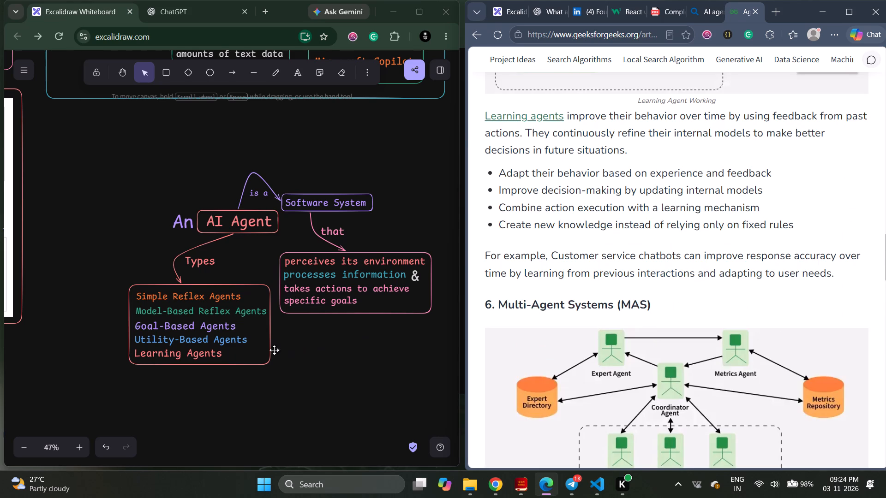
Extend the bottom edge of the agent-list box downward to make room for another row.
left_click(231, 362)
left_click(232, 365)
double_click(231, 362)
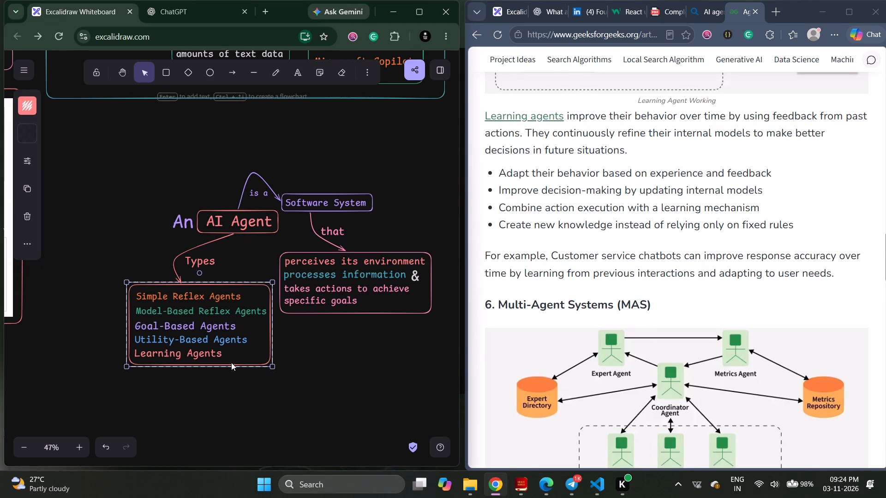
left_click_drag(232, 365, 233, 385)
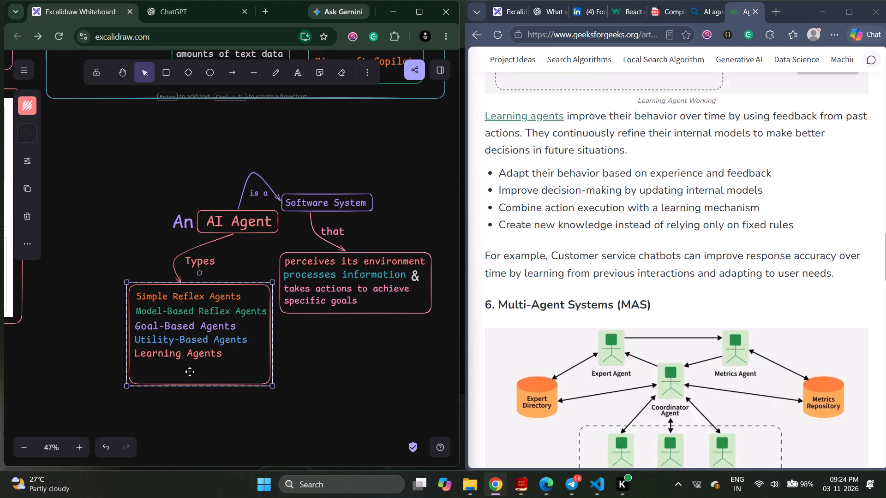
Paste "Multi-Agent Systems (MAS)" as a new label, enlarge it, and place it under "Learning Agents" in the box.
triple_click(153, 417)
key("ctrl+v")
left_click(198, 432)
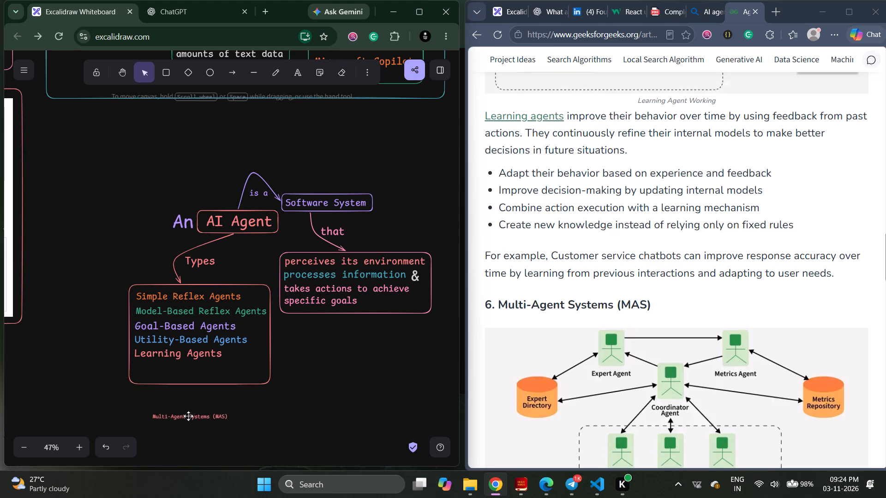
left_click(188, 416)
left_click_drag(229, 423, 233, 429)
left_click_drag(225, 414, 203, 364)
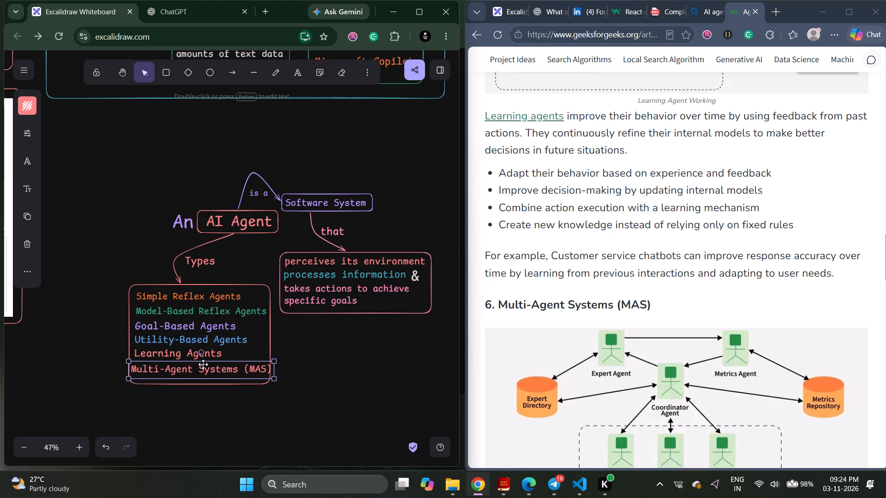
Scale down the "Multi-Agent Systems (MAS)" label to fit inside the agent-list box, aligned just below "Learning Agents".
left_click_drag(272, 378, 262, 373)
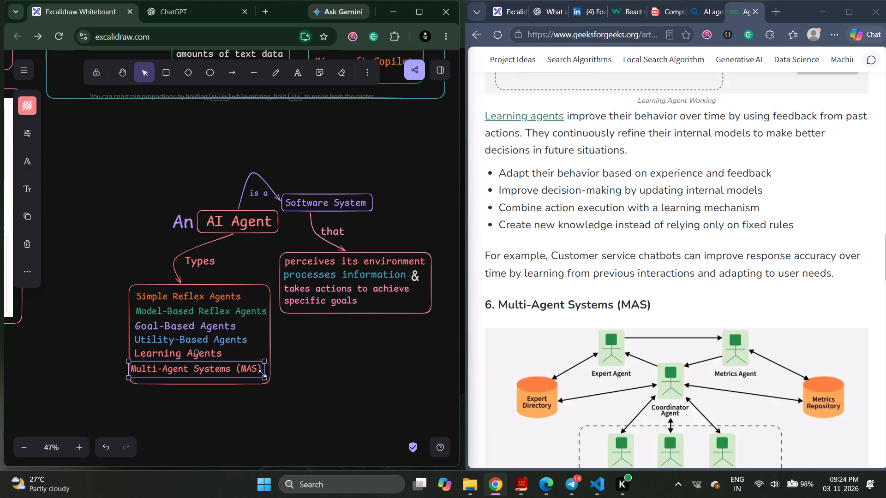
left_click_drag(262, 373, 261, 372)
left_click_drag(224, 363, 228, 357)
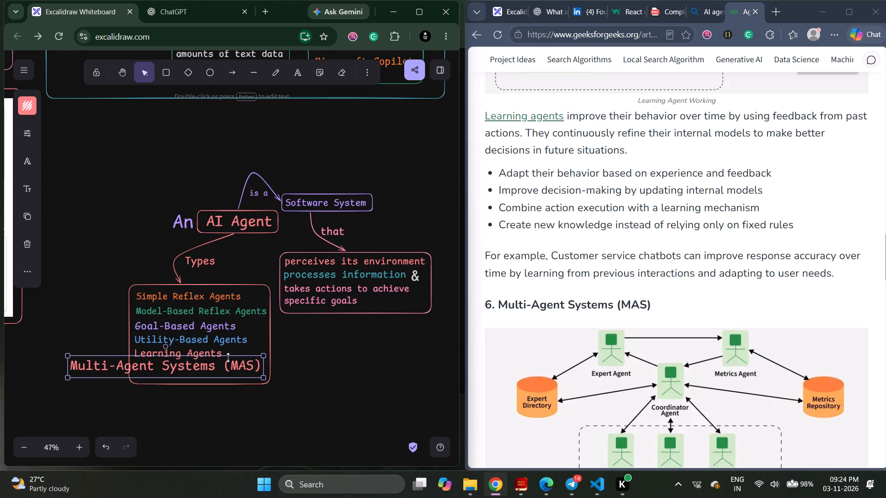
key("ctrl+z")
left_click_drag(263, 379, 257, 377)
left_click_drag(224, 376, 231, 375)
left_click(218, 369)
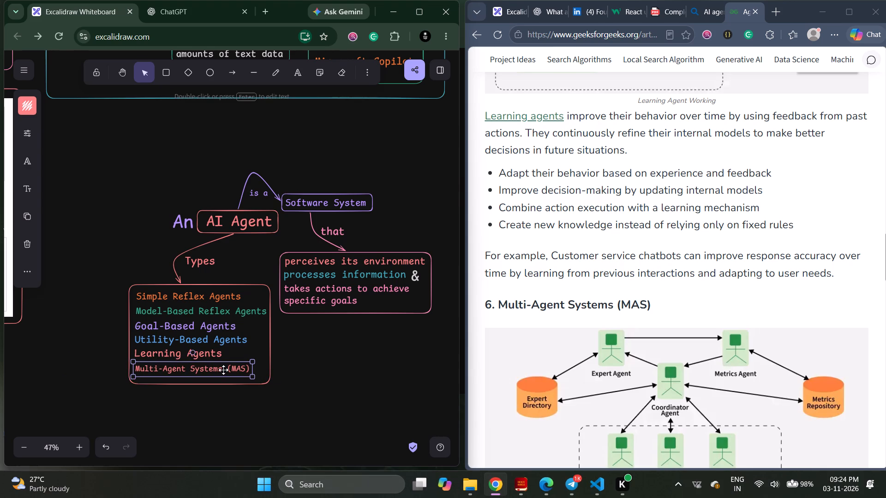
left_click(249, 371)
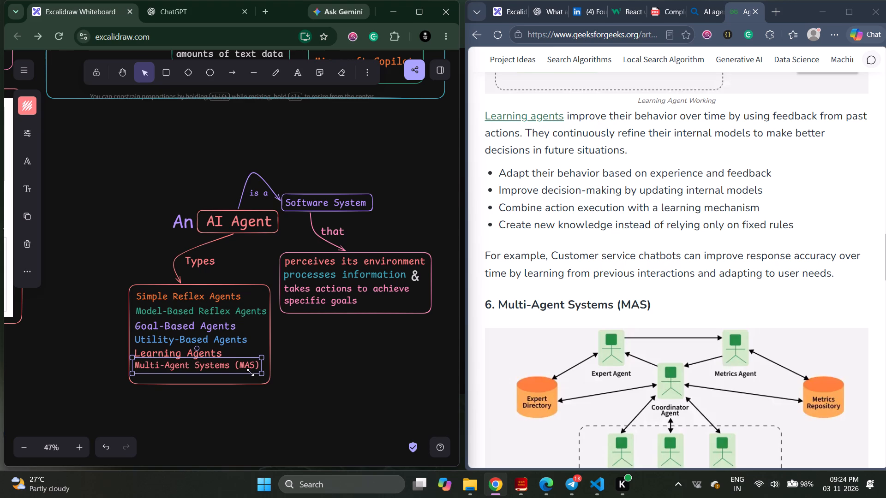
Recolour the "Multi-Agent Systems (MAS)" label pink (c2255c).
left_click(26, 104)
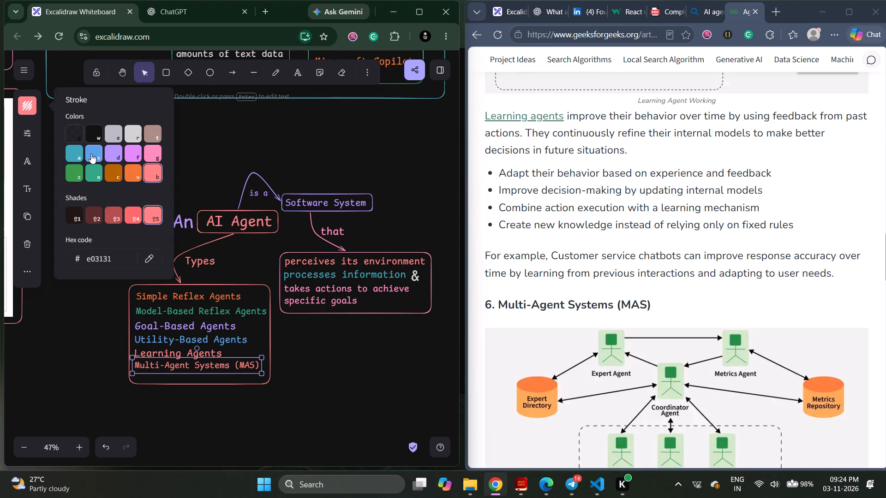
left_click(150, 153)
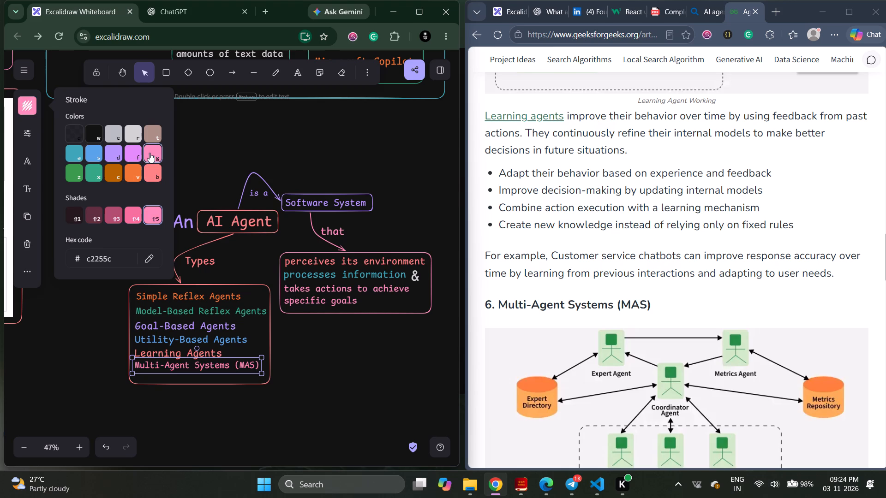
left_click(207, 175)
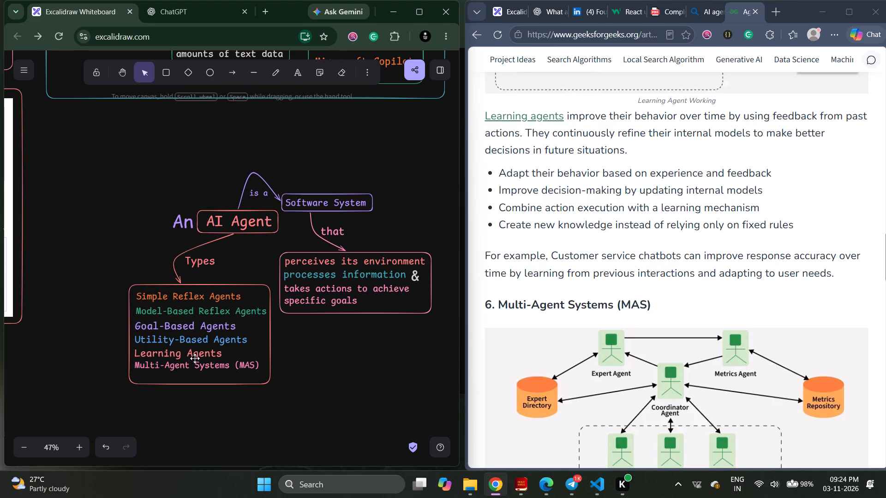
Fine-tune the "Multi-Agent Systems (MAS)" label's position and size so it nearly spans the agent-list box.
left_click(188, 368)
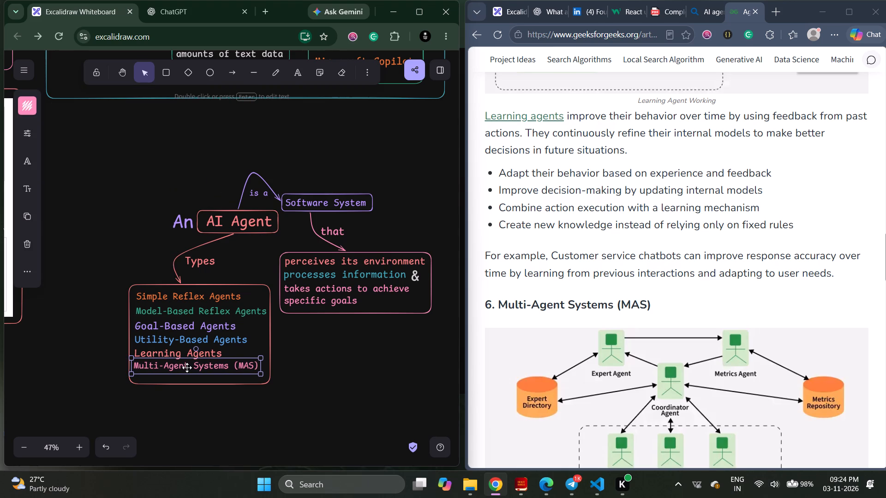
left_click(179, 414)
left_click(185, 366)
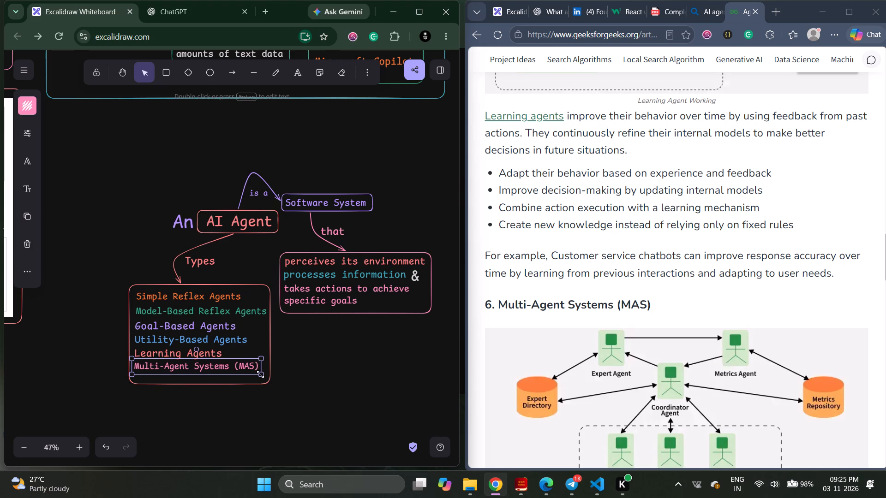
left_click_drag(260, 374, 257, 374)
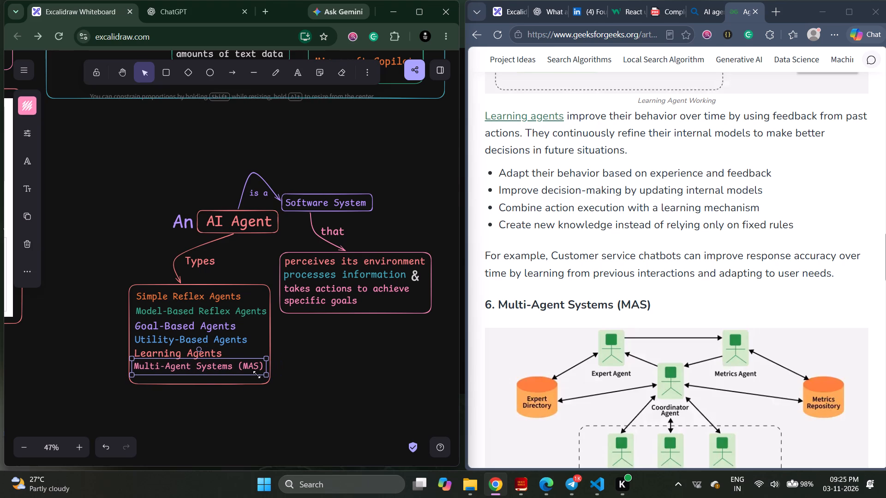
left_click_drag(257, 374, 257, 375)
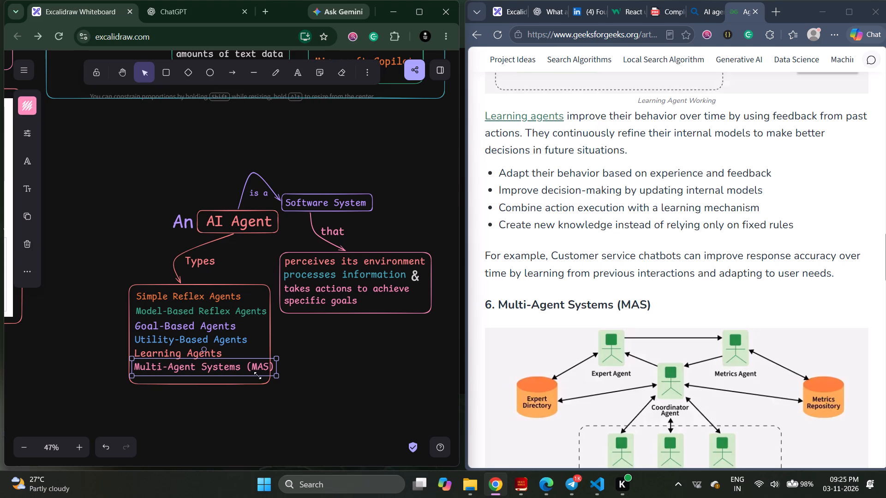
left_click_drag(257, 375, 255, 374)
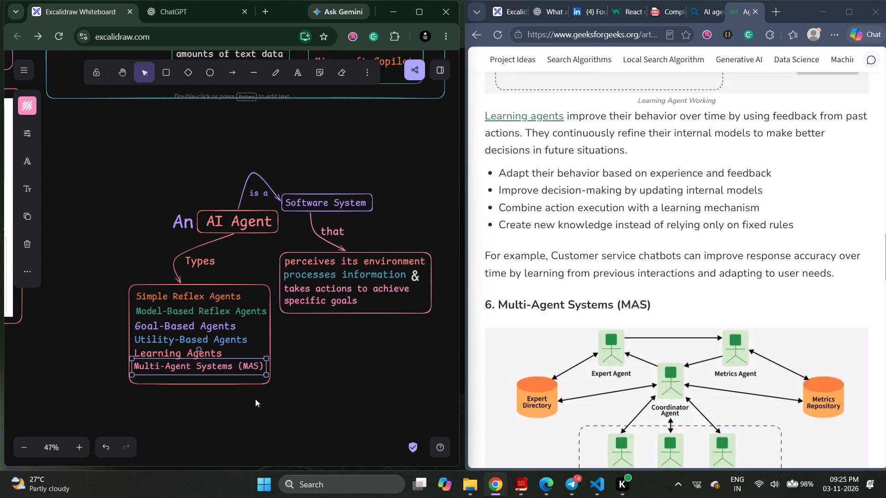
left_click(255, 401)
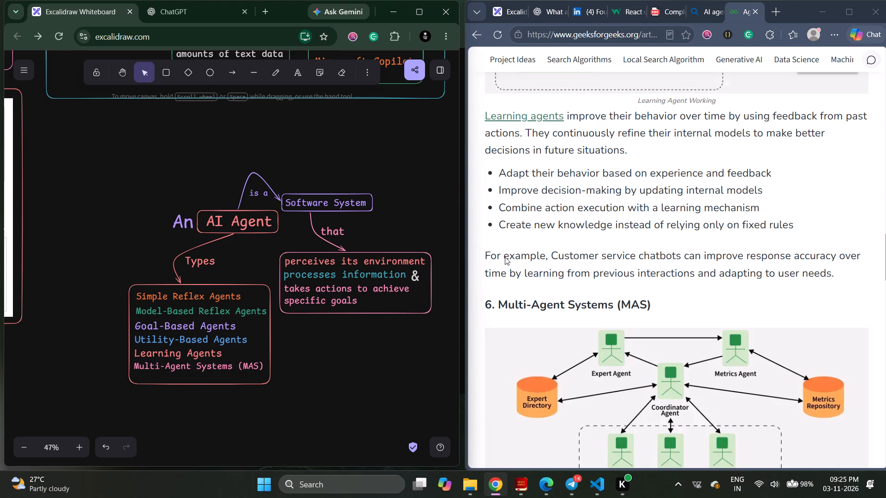
Copy the heading text "Hierarchical agents" from section 7 of the article.
scroll(523, 257, "down", 9)
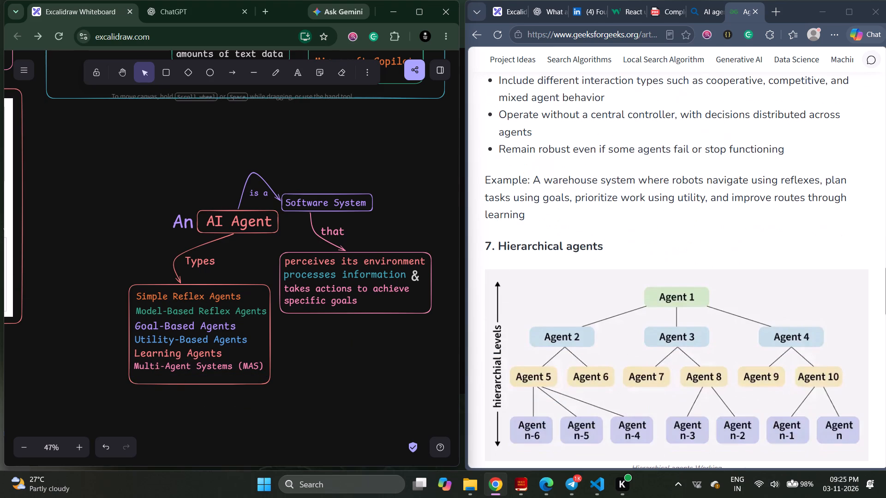
left_click_drag(498, 246, 605, 245)
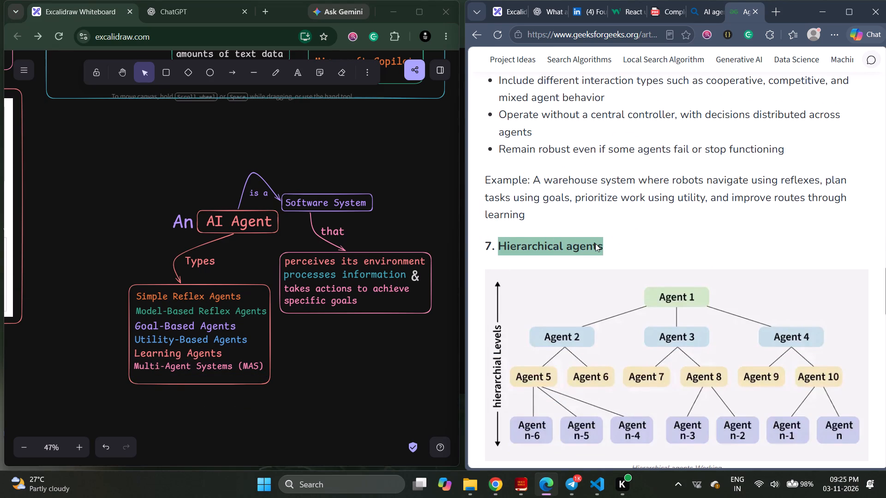
key("ctrl+c")
Paste "Hierarchical agents" as a new label on empty canvas beside the agent-list box and enlarge it to match the other labels.
triple_click(310, 379)
key("ctrl+v")
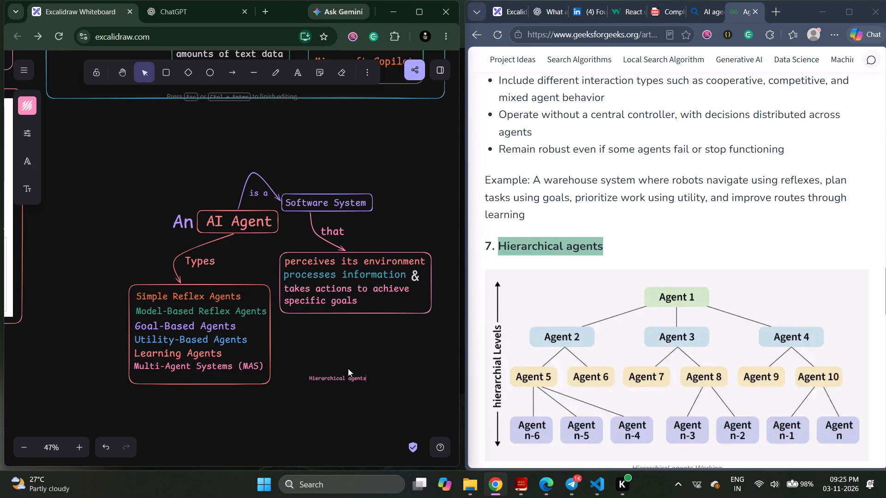
left_click(350, 379)
left_click(355, 397)
left_click(353, 381)
left_click_drag(368, 383, 371, 390)
left_click_drag(365, 378, 357, 373)
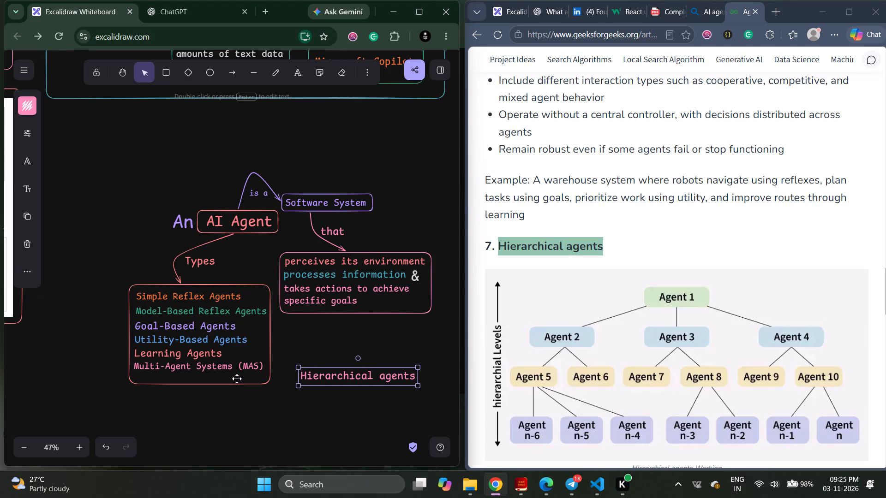
Extend the bottom edge of the agent-list box downward to make room for a seventh row.
left_click(234, 382)
double_click(234, 383)
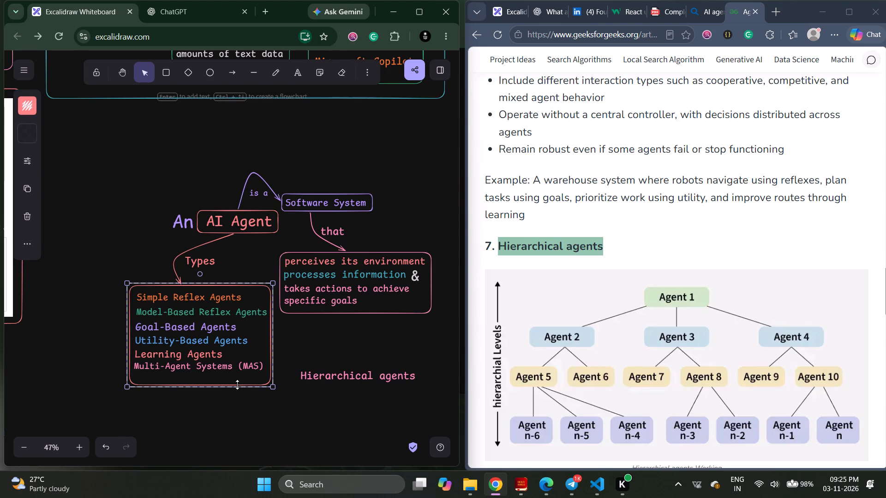
left_click_drag(239, 385, 239, 397)
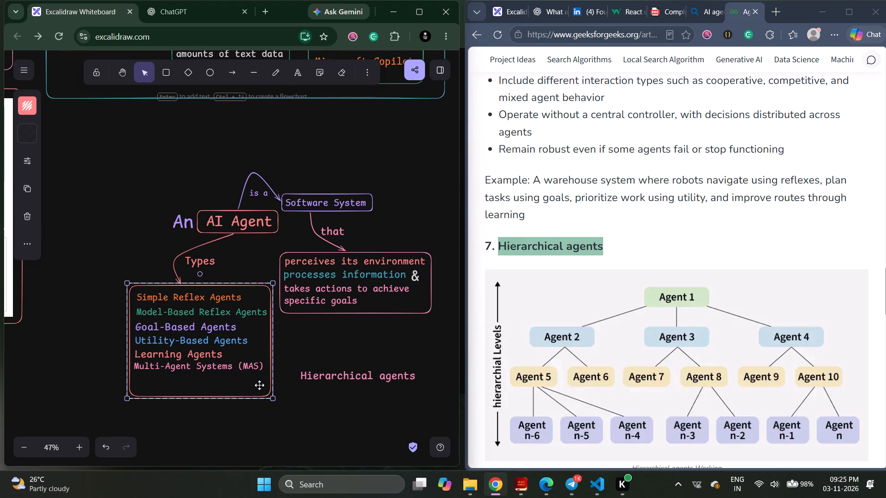
left_click(249, 394)
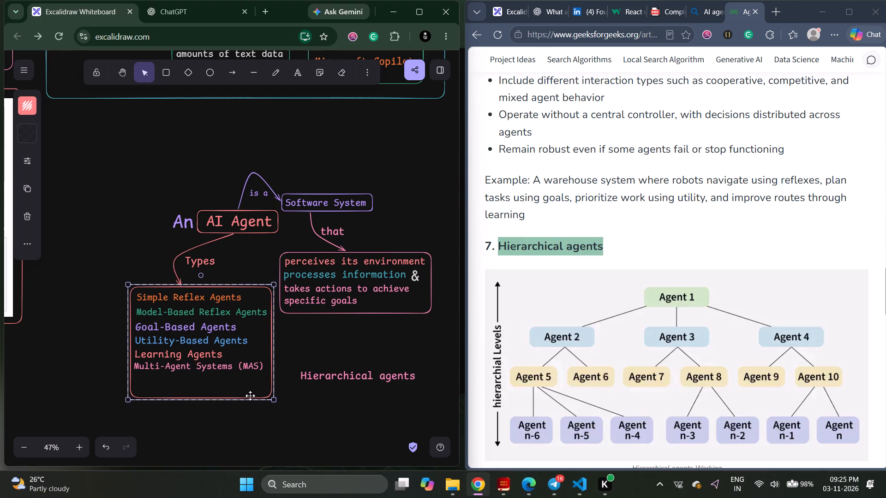
Place the "Hierarchical agents" label under "Multi-Agent Systems (MAS)" inside the agent-list box.
left_click_drag(365, 380, 283, 390)
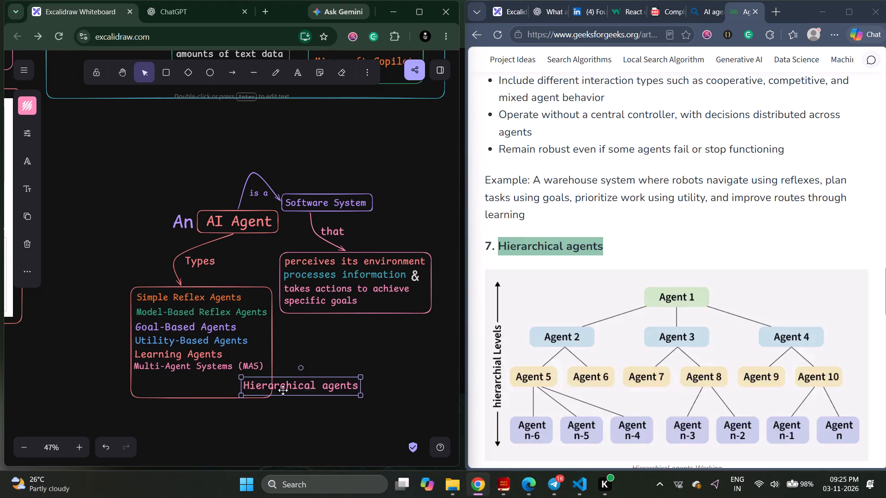
left_click_drag(283, 390, 199, 383)
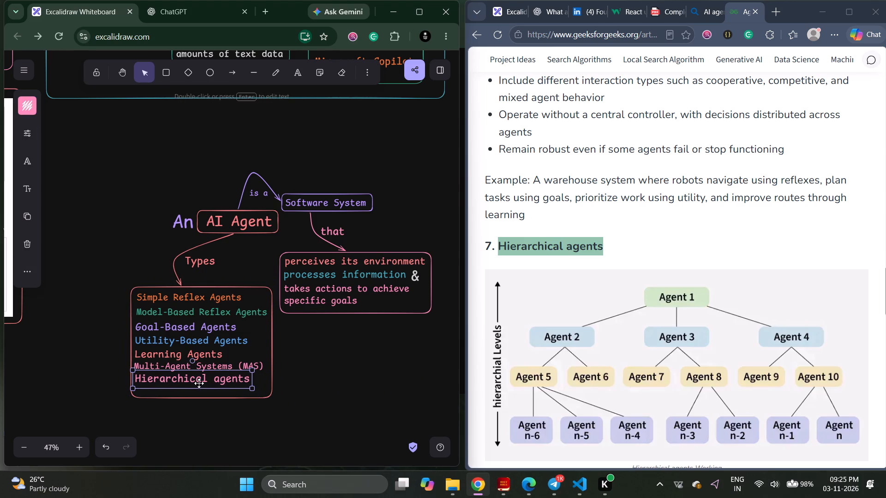
left_click_drag(199, 383, 198, 383)
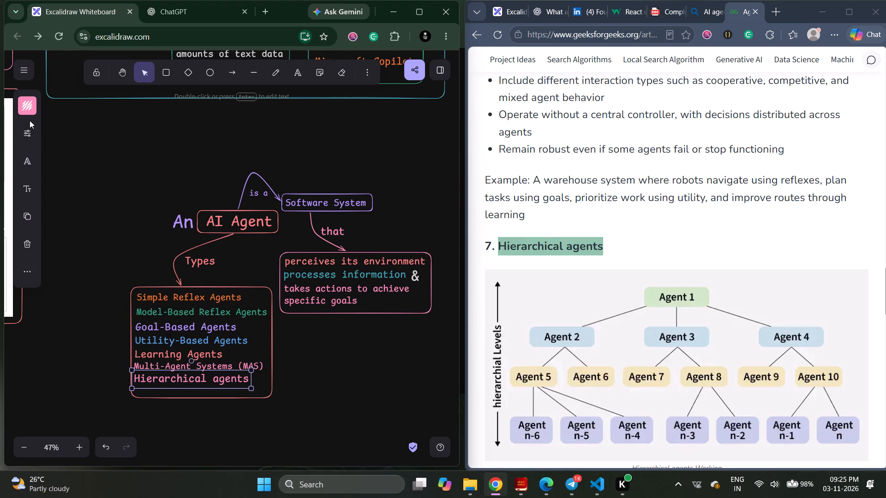
Recolour the "Hierarchical agents" label with the light grey swatch (1e1e1e).
left_click(27, 109)
left_click(132, 139)
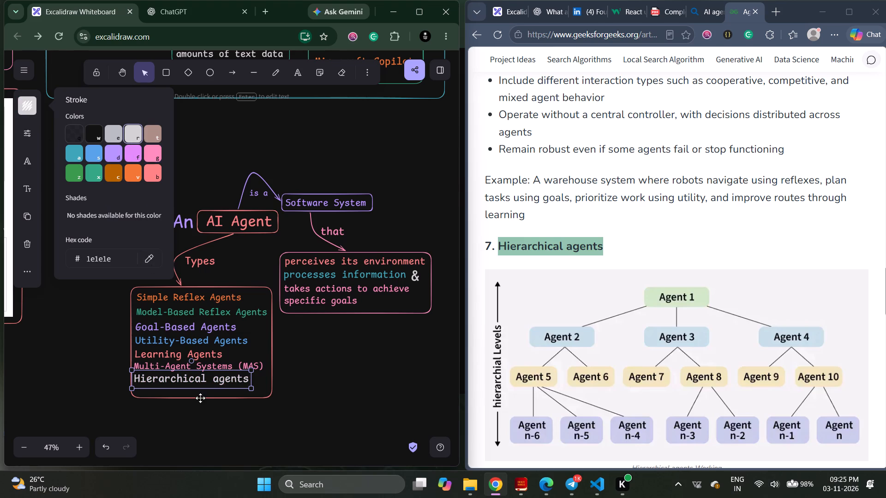
Pull the bottom edge of the agent-list box up so it closes just below "Hierarchical agents".
left_click(201, 399)
left_click(206, 400)
double_click(207, 397)
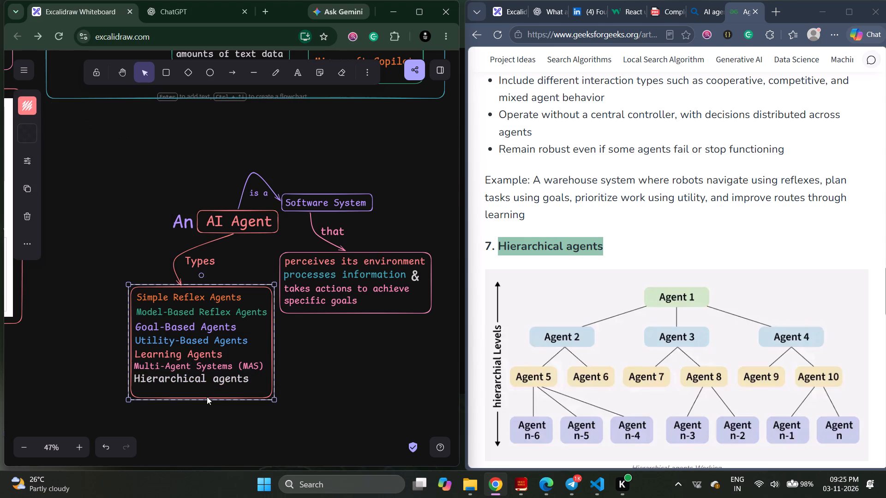
triple_click(208, 399)
left_click(208, 399)
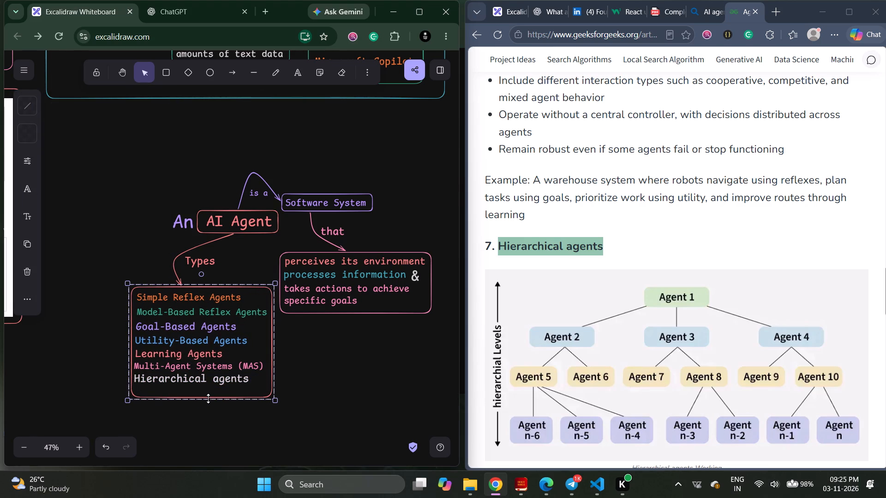
double_click(202, 397)
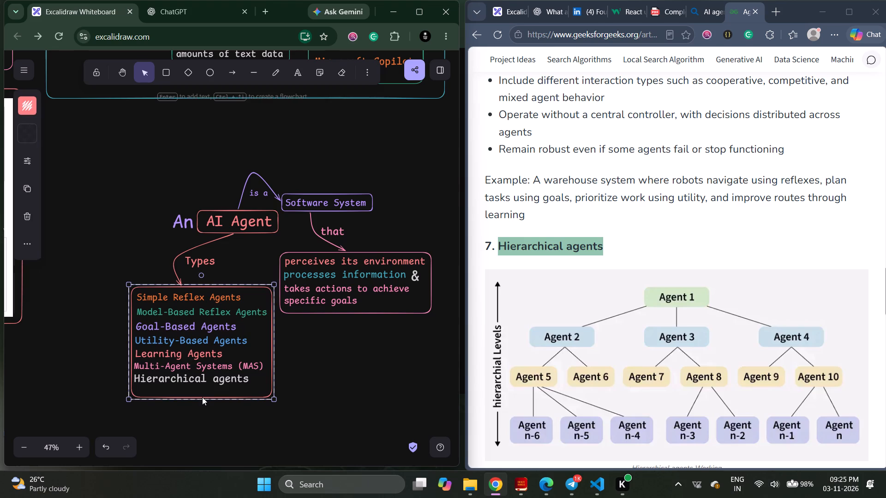
left_click_drag(202, 398, 200, 389)
left_click(200, 409)
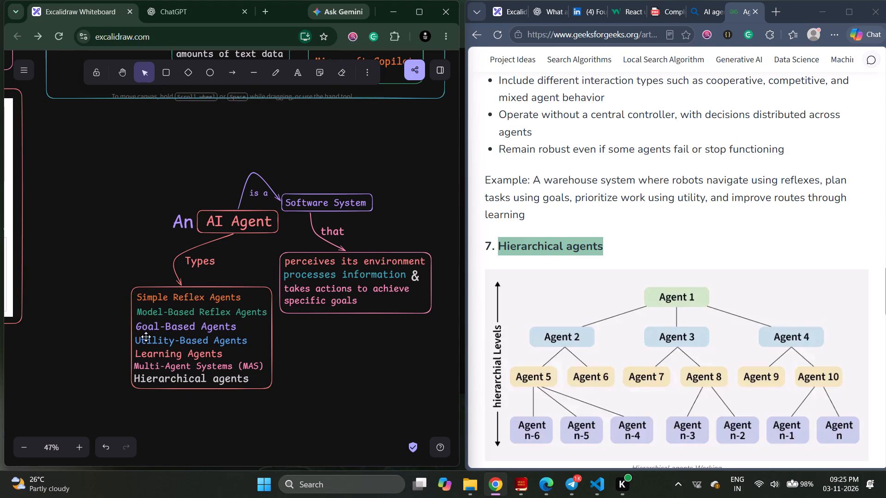
Group the agent-list box with all seven agent-type labels, including "Multi-Agent Systems (MAS)" and "Hierarchical agents".
left_click_drag(118, 274, 286, 399)
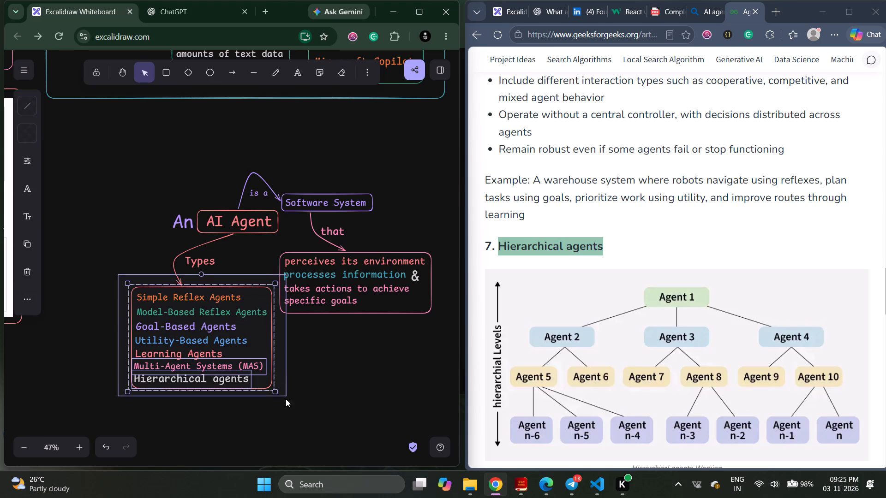
left_click_drag(286, 399, 285, 419)
left_click(29, 295)
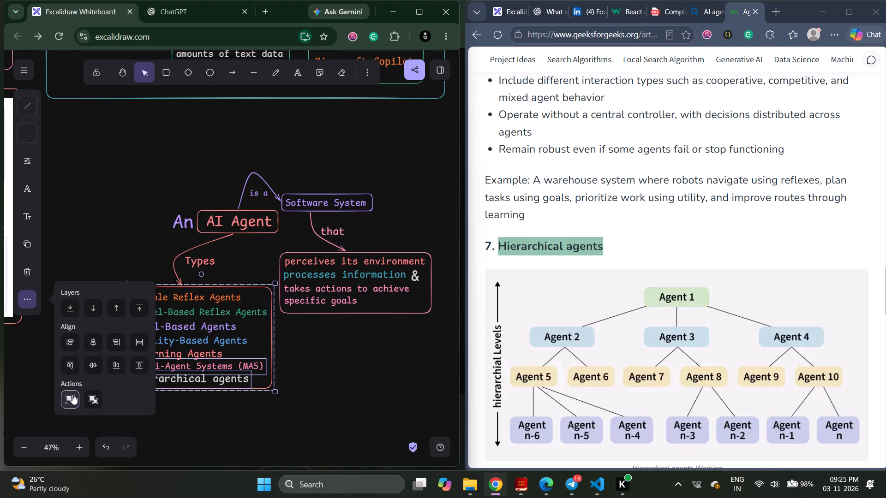
left_click(72, 394)
left_click(217, 402)
Move the grouped agent list slightly up, closer to the "Types" label.
left_click_drag(221, 365, 219, 358)
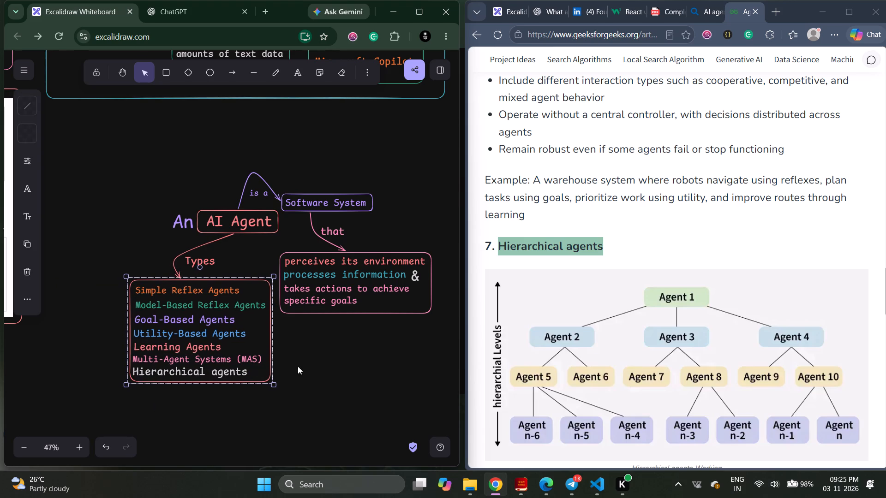
left_click(319, 362)
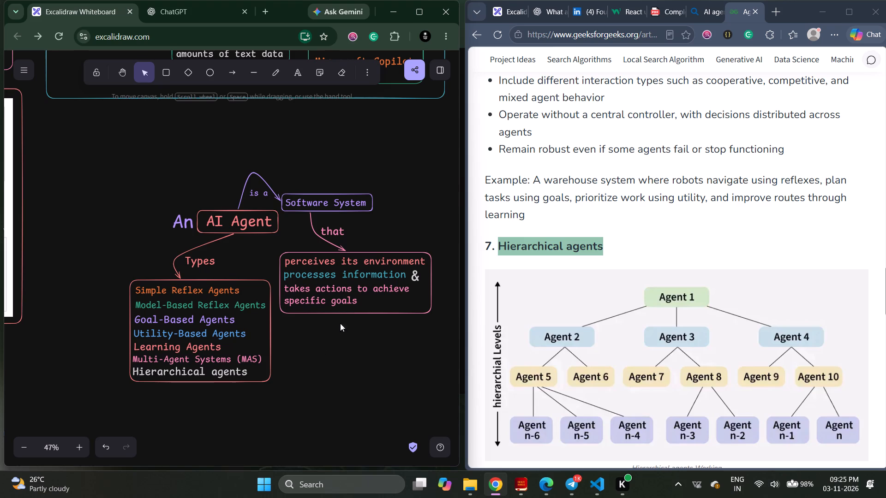
Nudge the "perceives its environment" definition box slightly to the right, away from the agent list.
left_click(348, 298)
left_click(353, 342)
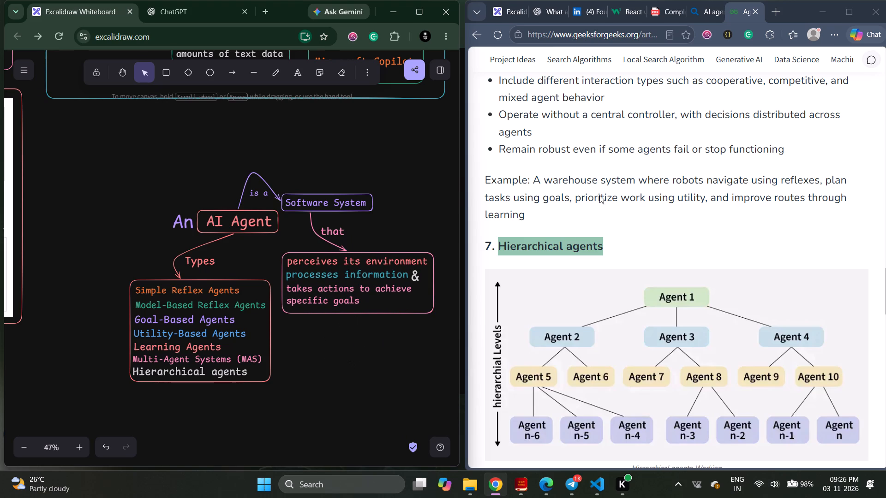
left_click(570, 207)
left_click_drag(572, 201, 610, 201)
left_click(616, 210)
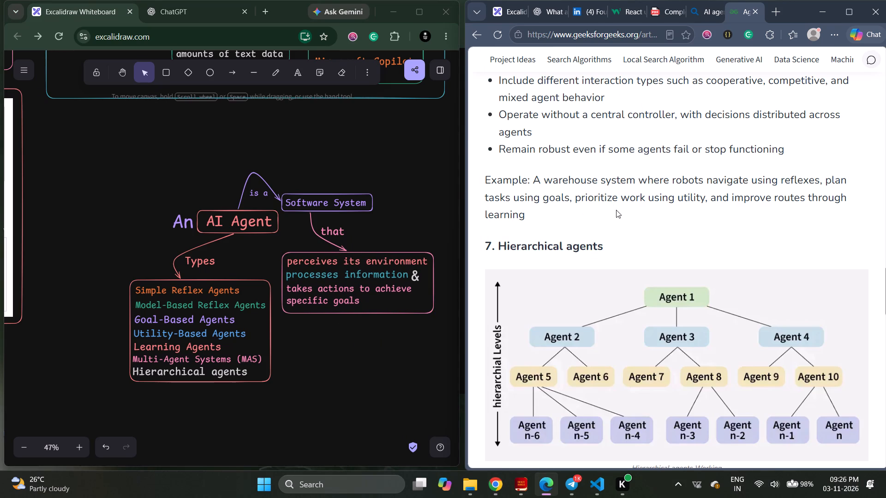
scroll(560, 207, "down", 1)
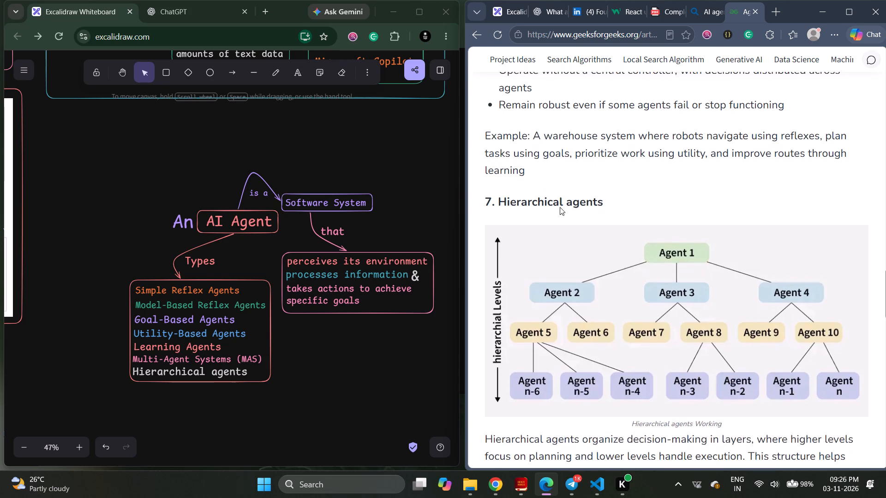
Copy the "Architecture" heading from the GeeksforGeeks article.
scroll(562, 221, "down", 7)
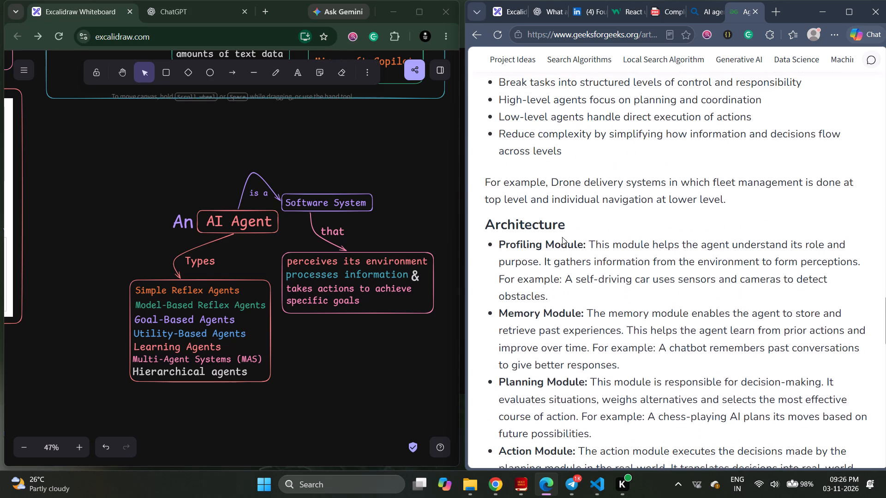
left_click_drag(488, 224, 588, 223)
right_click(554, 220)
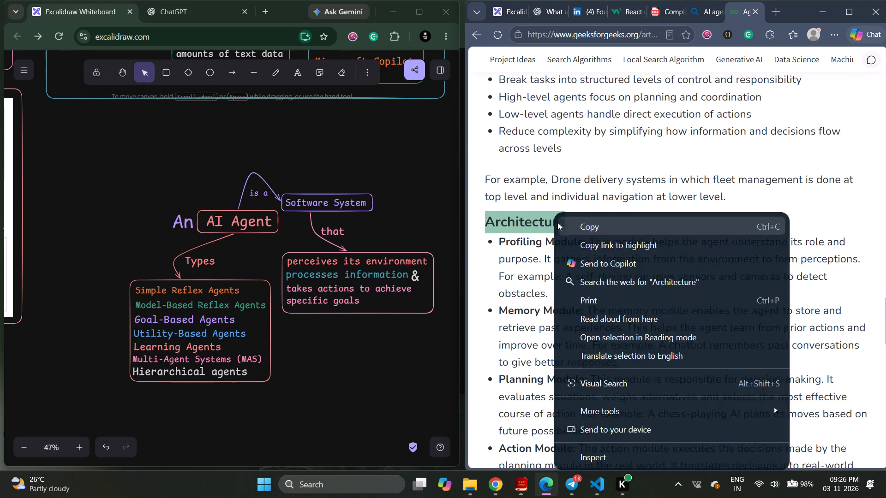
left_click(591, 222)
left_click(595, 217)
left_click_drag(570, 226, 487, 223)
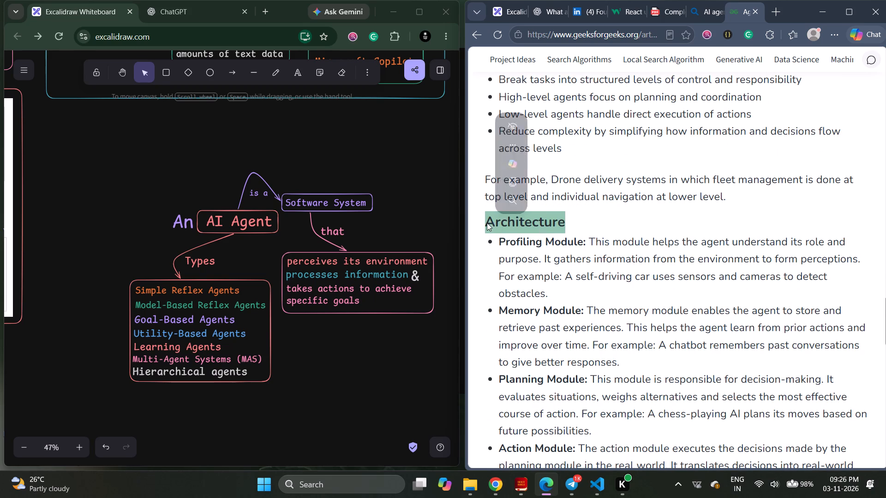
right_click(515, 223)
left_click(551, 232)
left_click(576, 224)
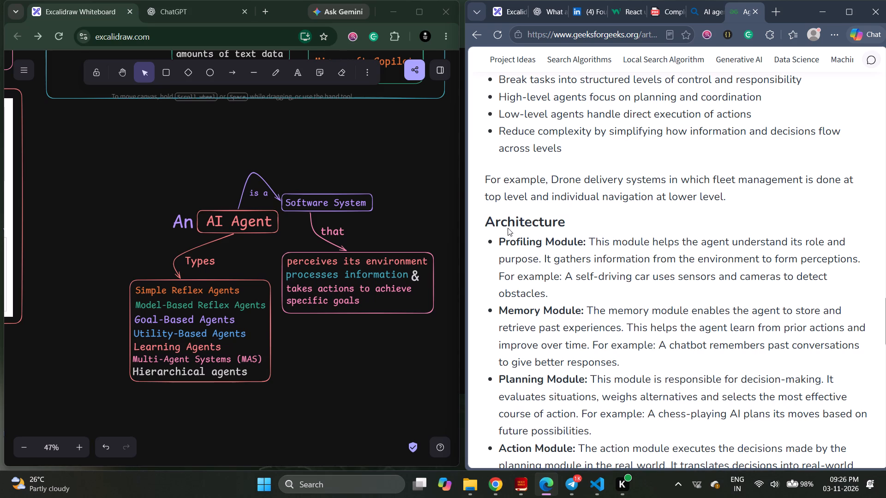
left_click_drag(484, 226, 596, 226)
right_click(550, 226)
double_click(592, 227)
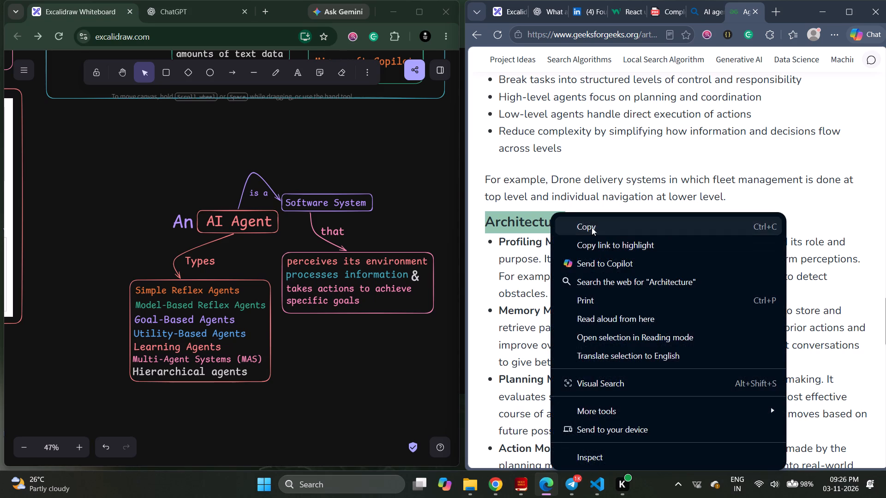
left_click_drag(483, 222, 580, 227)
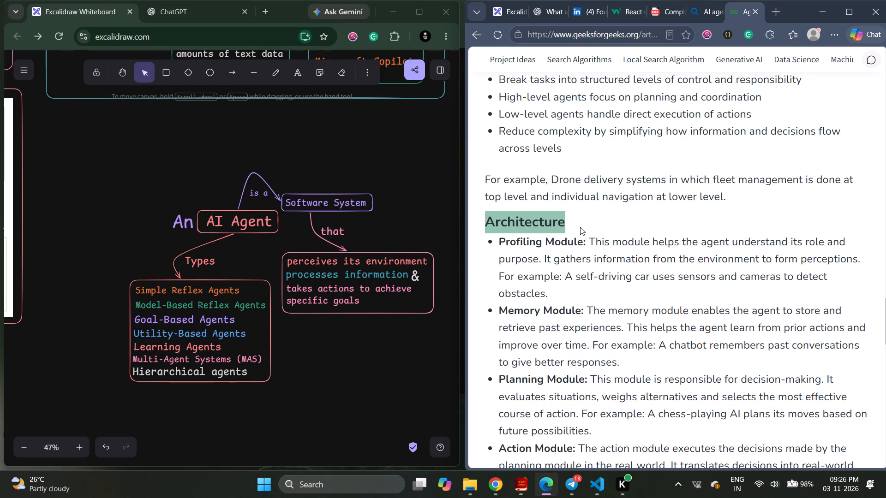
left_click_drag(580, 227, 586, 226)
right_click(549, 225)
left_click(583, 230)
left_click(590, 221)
Copy the "Memory Module:" label from the article's Architecture section.
scroll(577, 222, "up", 2)
scroll(577, 222, "down", 4)
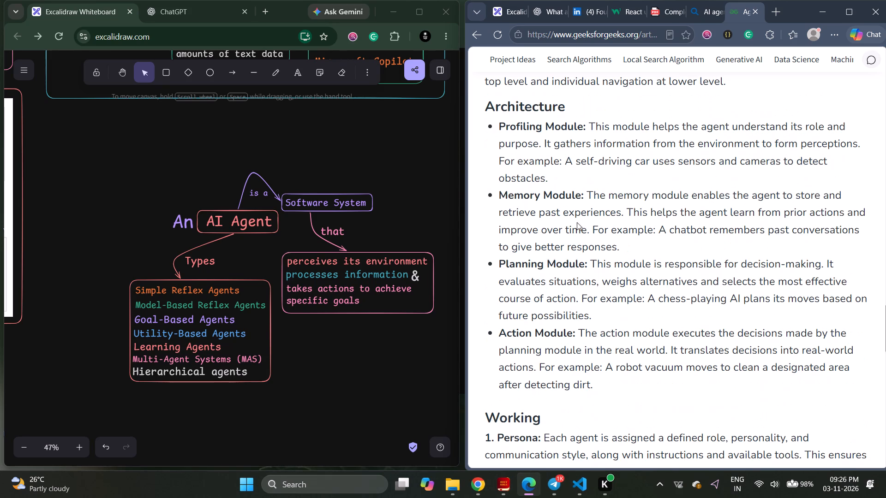
left_click_drag(501, 196, 583, 201)
left_click(568, 200)
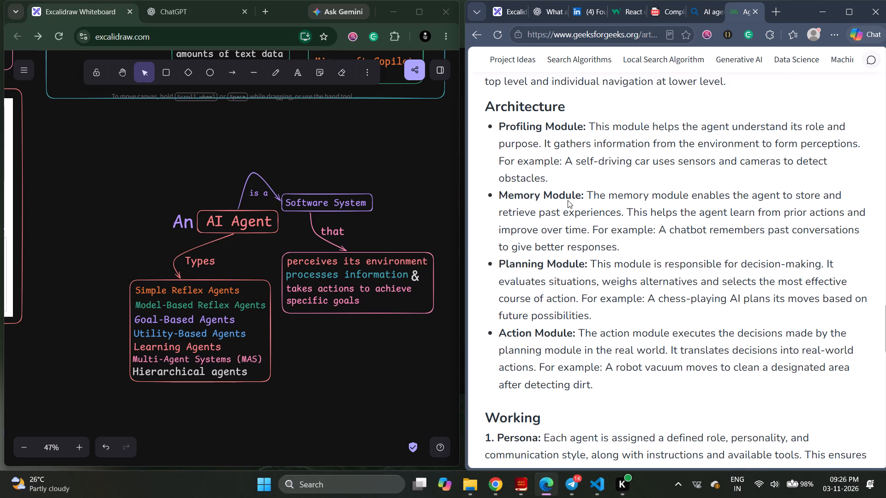
left_click_drag(500, 193, 583, 196)
right_click(578, 196)
left_click(594, 206)
left_click(597, 202)
scroll(610, 206, "down", 6)
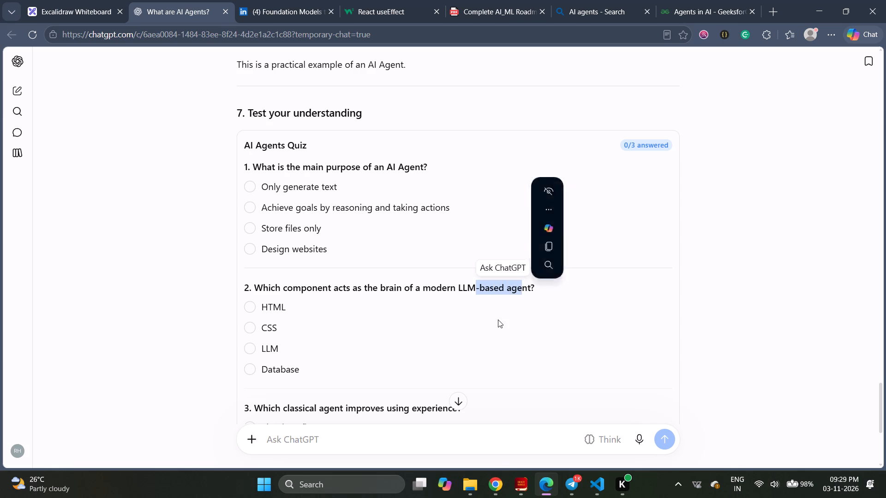
left_click(498, 320)
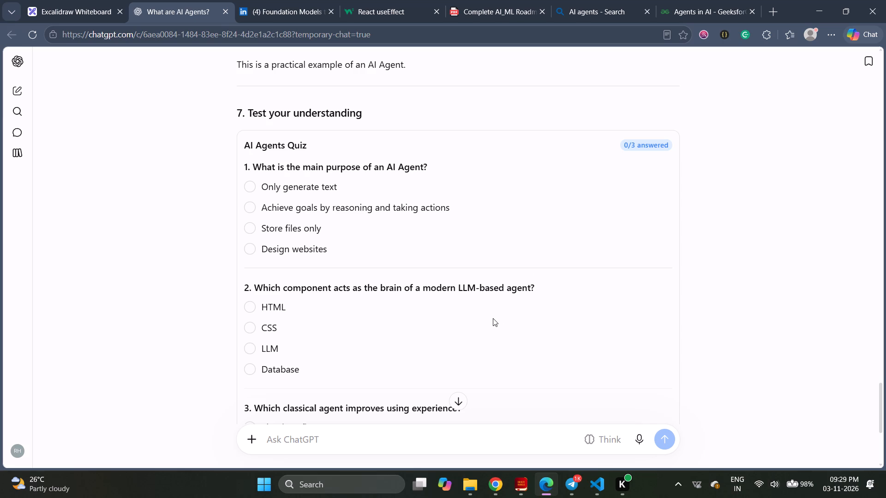
left_click(396, 160)
Answer the AI Agents Quiz with "Achieve goals by reasoning and taking actions", "LLM" and "Learning Agent", and submit the answers.
scroll(361, 152, "down", 6)
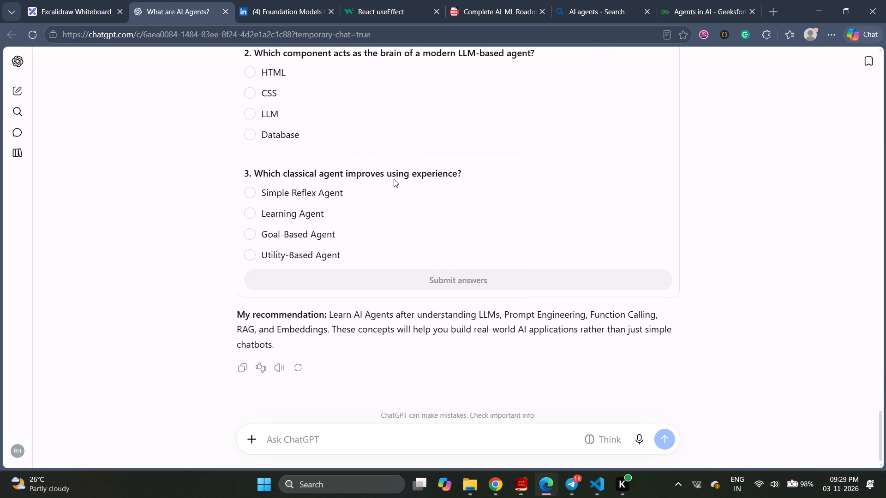
left_click(253, 210)
scroll(386, 198, "up", 3)
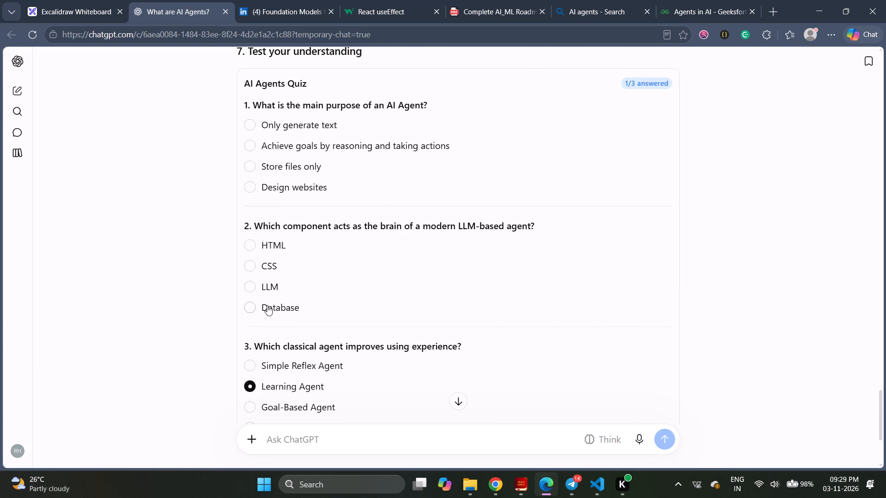
left_click(255, 284)
scroll(309, 271, "up", 3)
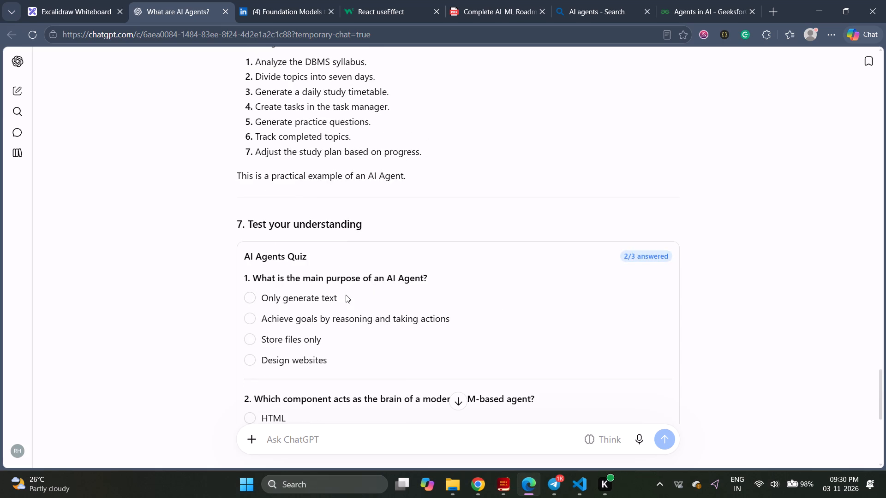
left_click(249, 317)
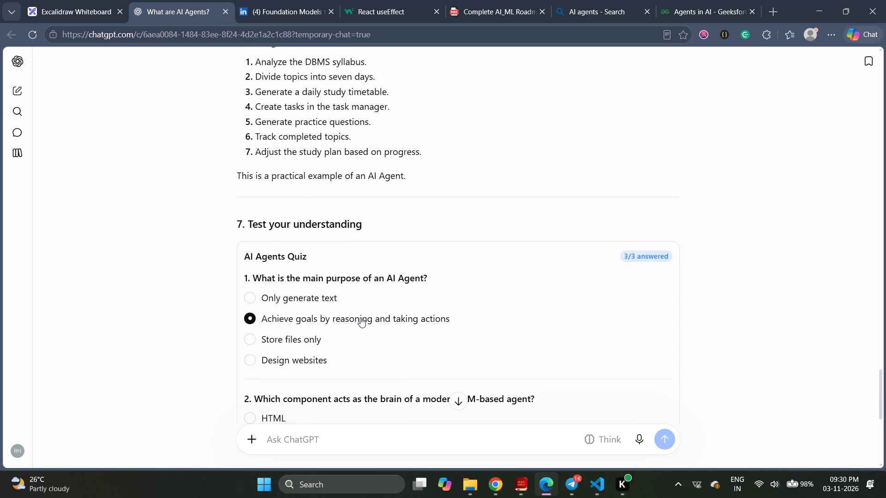
scroll(360, 317, "down", 6)
left_click(442, 278)
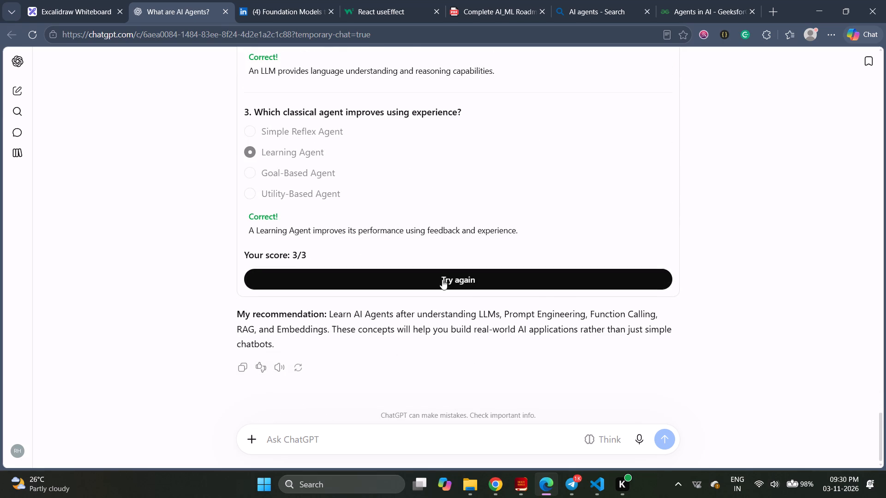
Review the quiz feedback for each question and the closing recommendation of the answer.
scroll(425, 286, "up", 4)
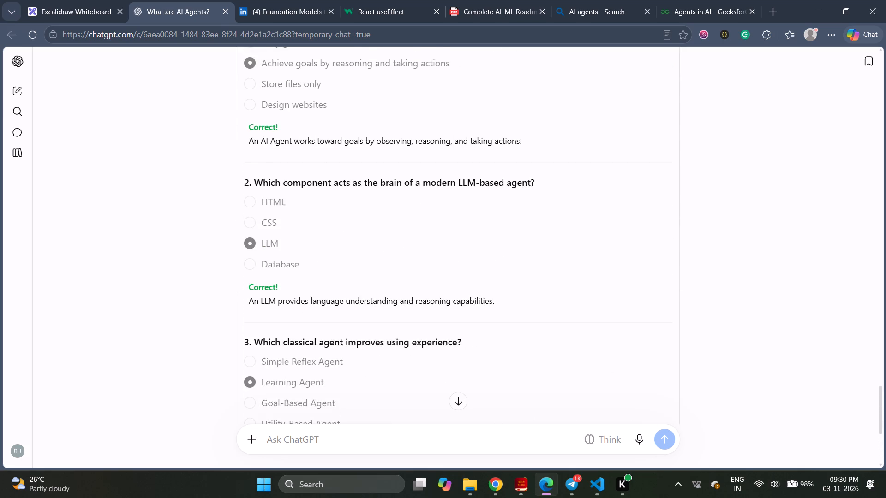
scroll(424, 286, "down", 3)
scroll(413, 297, "up", 2)
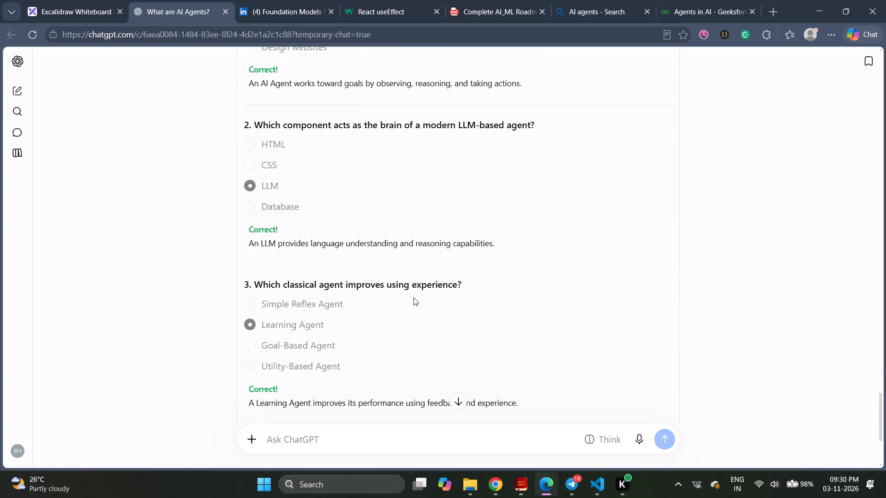
scroll(413, 296, "down", 1)
scroll(413, 296, "up", 3)
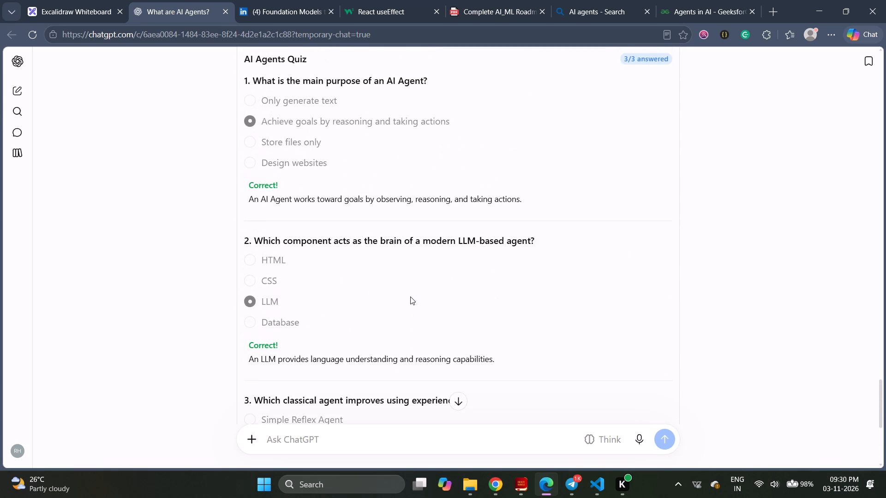
scroll(406, 296, "up", 1)
scroll(404, 297, "down", 6)
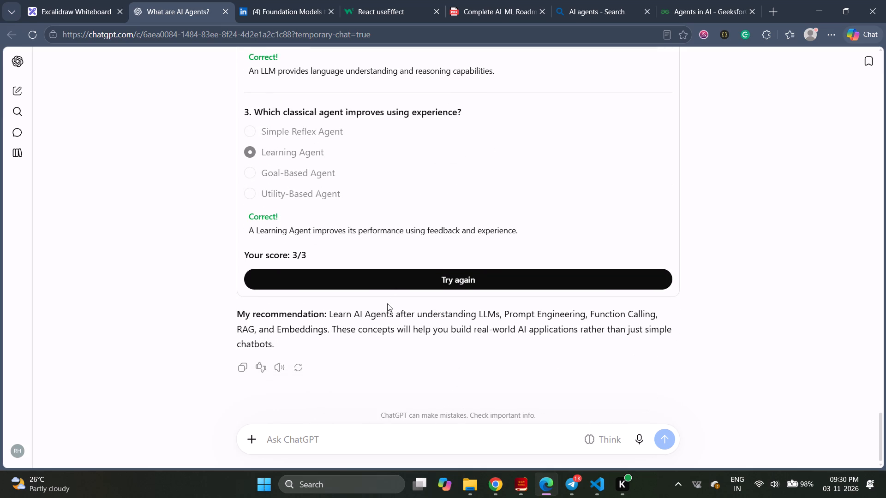
scroll(377, 298, "down", 1)
scroll(357, 329, "down", 4)
Close the Bing search results page for "AI agents".
left_click(594, 15)
left_click(645, 12)
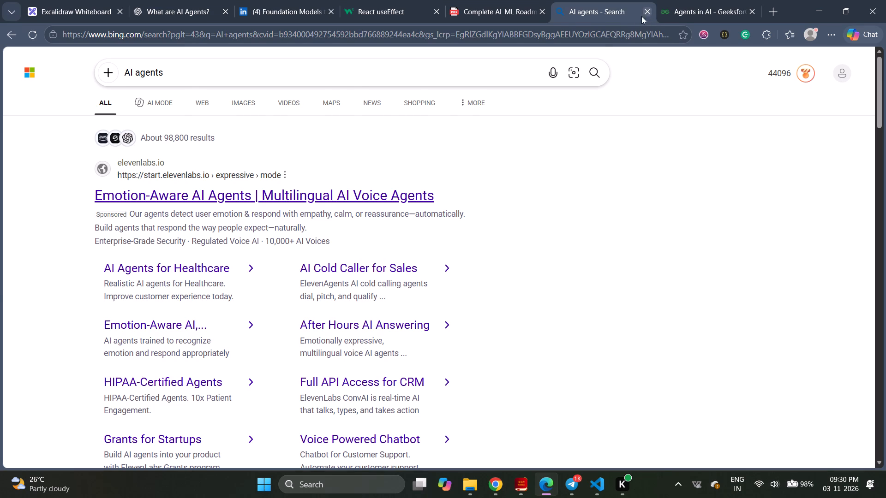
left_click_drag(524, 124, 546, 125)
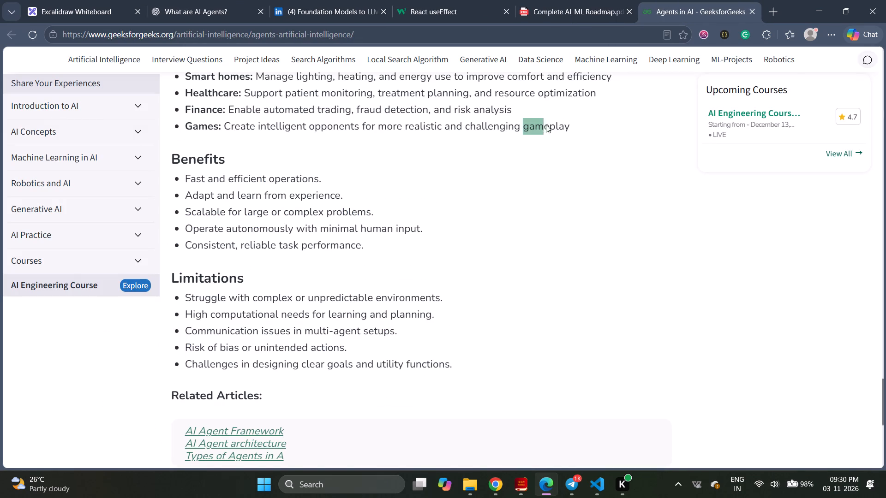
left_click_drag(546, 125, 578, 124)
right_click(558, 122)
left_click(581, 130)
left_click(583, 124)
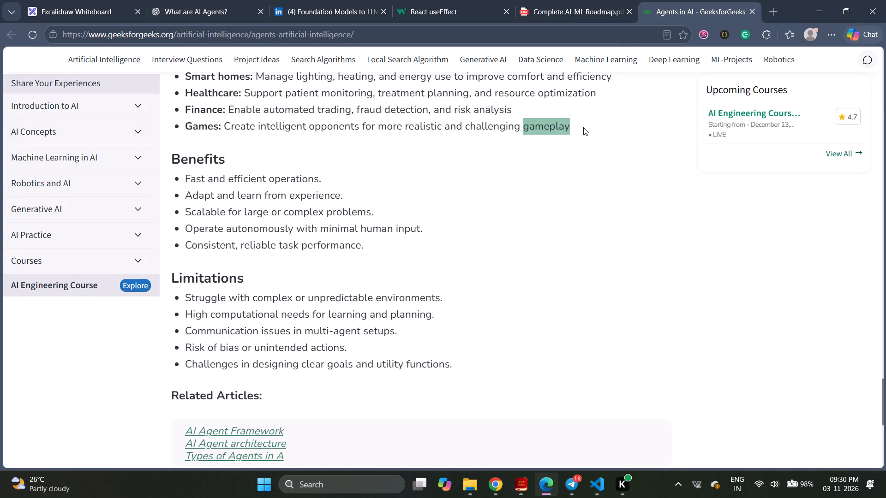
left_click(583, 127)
Close the LinkedIn article on foundation models and LLMs.
left_click(356, 0)
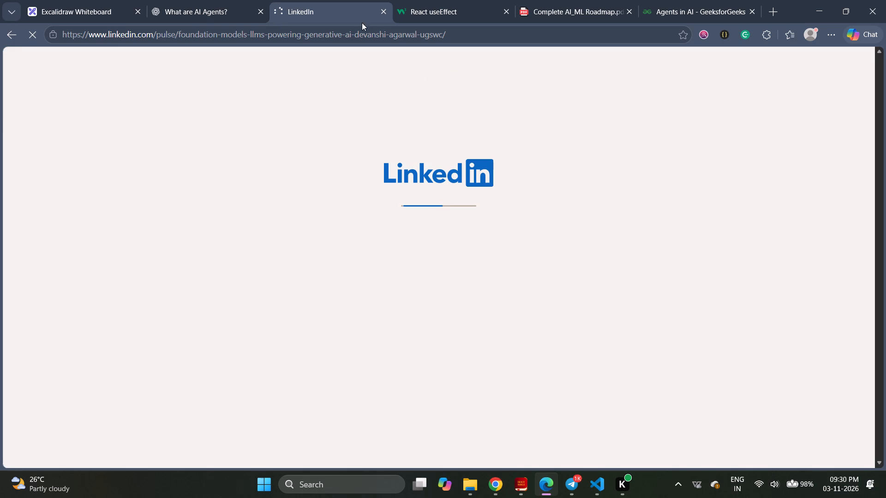
left_click(382, 12)
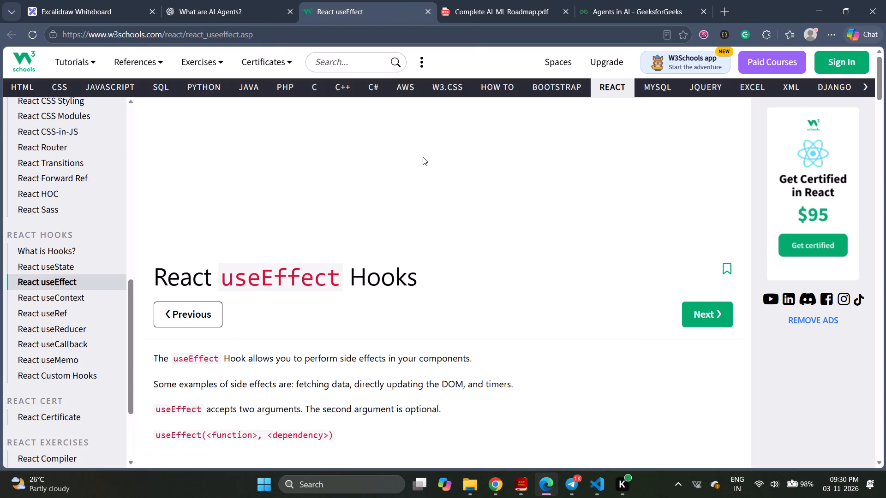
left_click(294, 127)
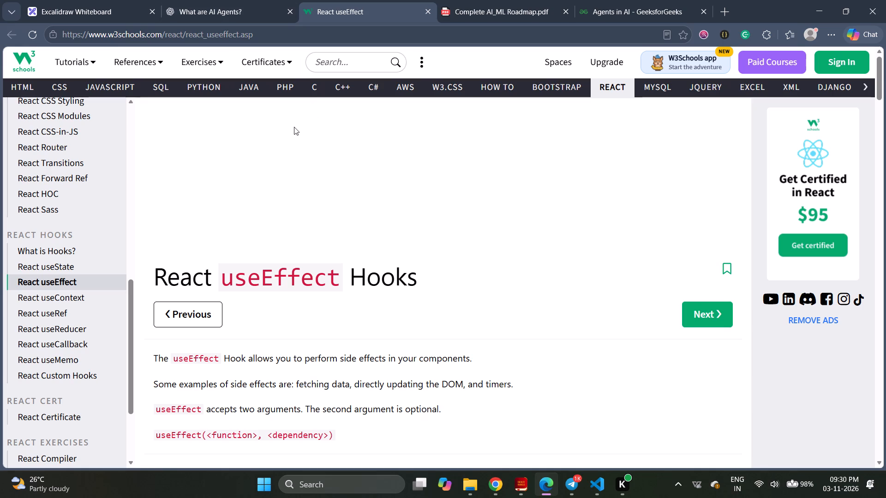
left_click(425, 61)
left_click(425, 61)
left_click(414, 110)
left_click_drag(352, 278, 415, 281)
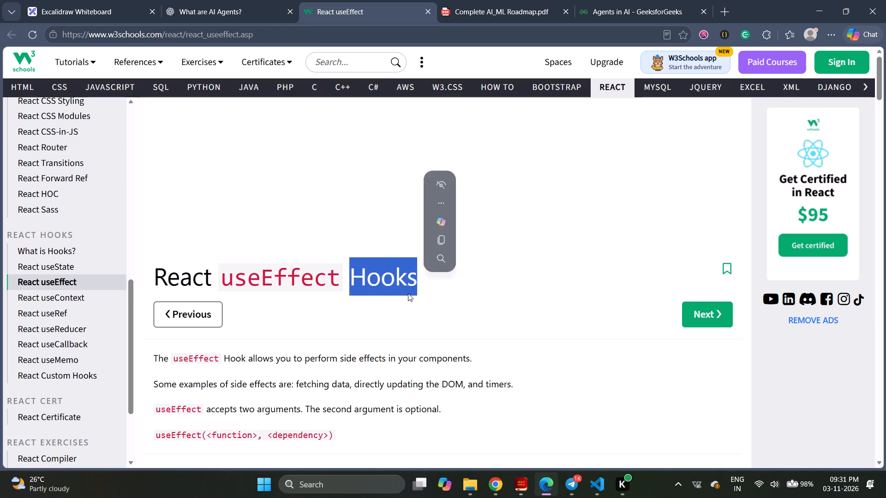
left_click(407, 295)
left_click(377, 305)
Return to the GeeksforGeeks "Agents in AI" article and skim its sections from Benefits back up to the introduction.
left_click(629, 10)
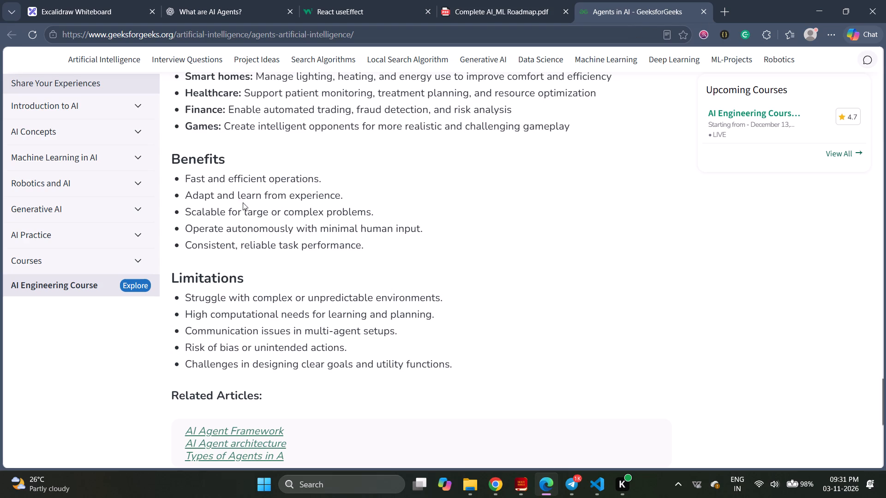
scroll(284, 229, "up", 9)
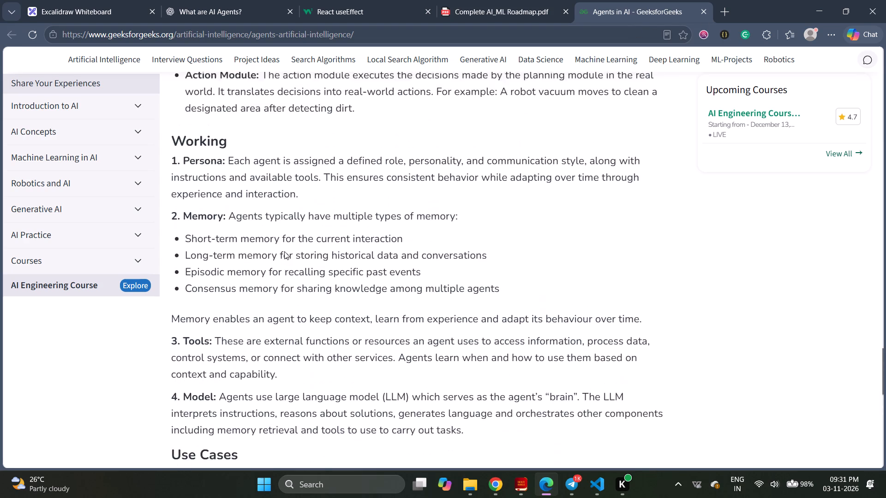
scroll(284, 251, "up", 15)
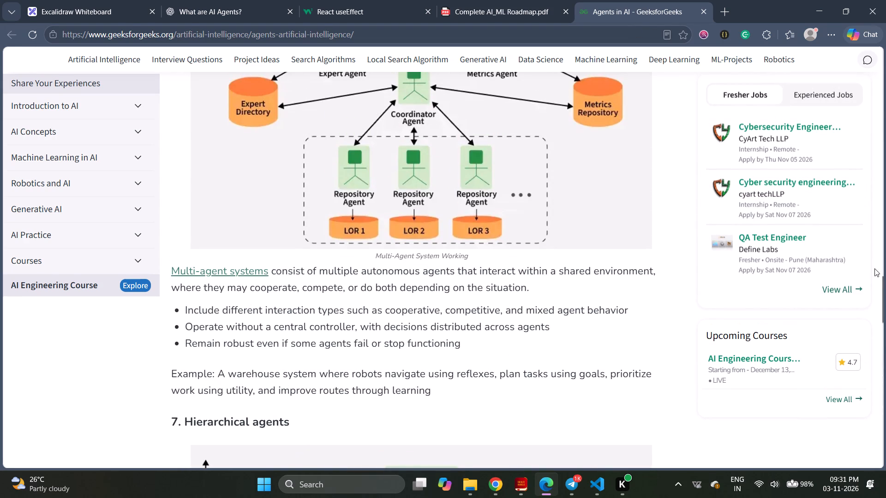
left_click_drag(884, 285, 880, 196)
scroll(623, 231, "down", 4)
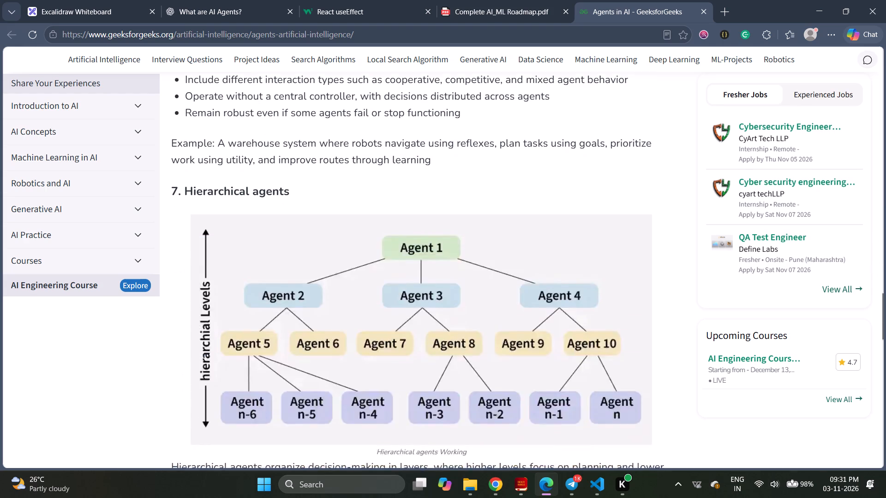
scroll(622, 232, "up", 11)
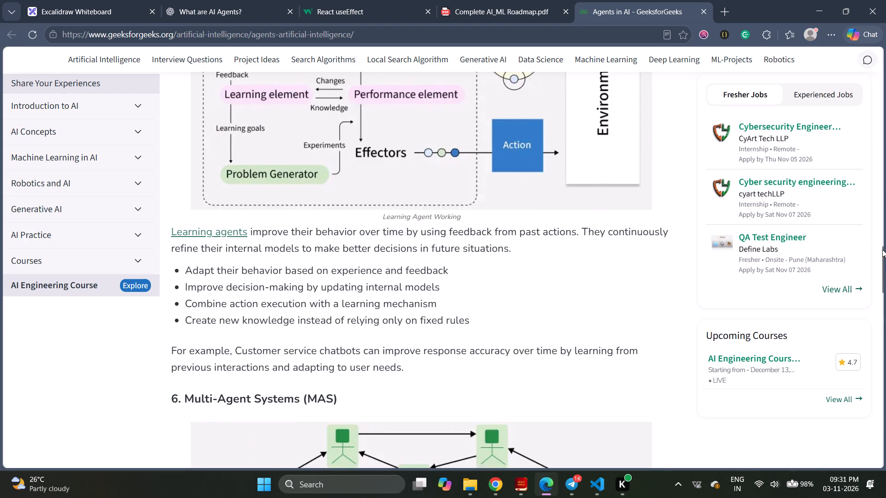
left_click_drag(883, 252, 884, 61)
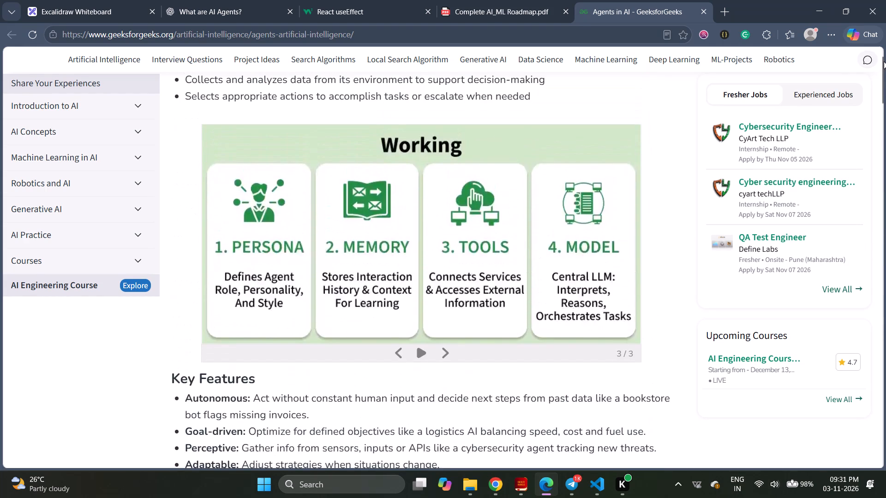
left_click_drag(884, 61, 884, 61)
scroll(409, 178, "up", 9)
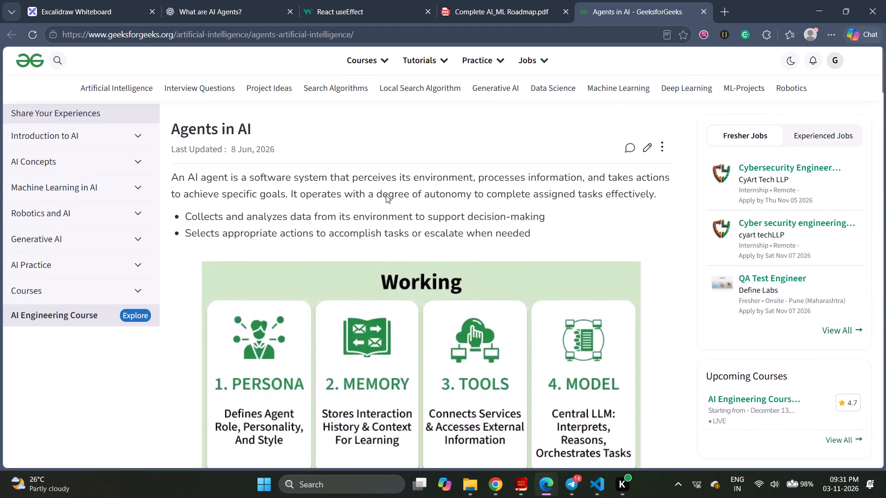
Reread the article's introduction and its Key Features and Classification sections.
left_click_drag(423, 228, 473, 231)
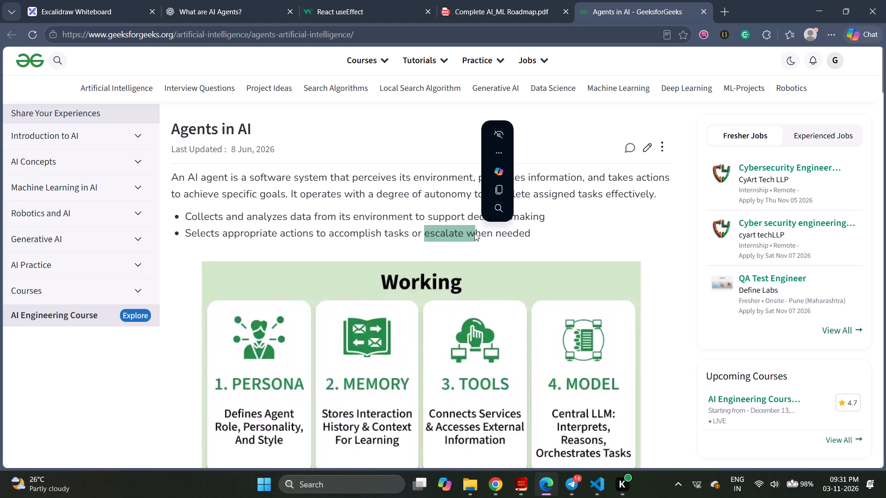
left_click(488, 233)
left_click_drag(495, 231, 553, 231)
left_click(443, 235)
scroll(439, 230, "down", 2)
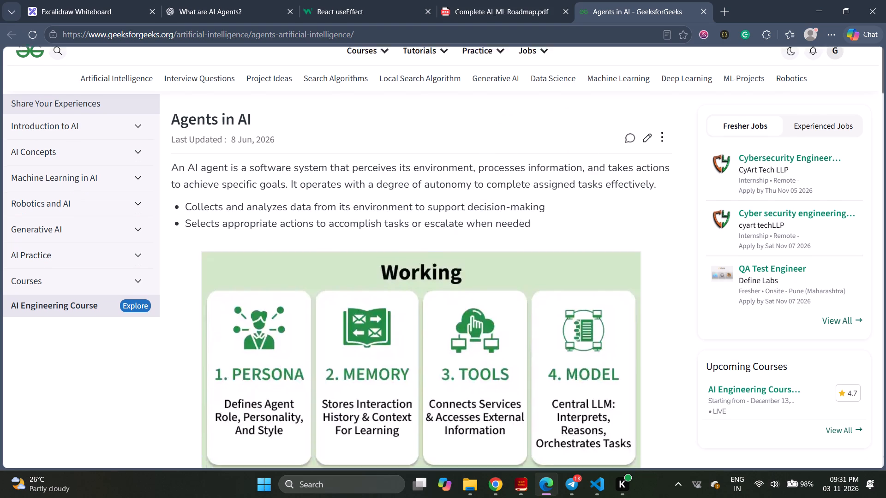
scroll(439, 230, "down", 3)
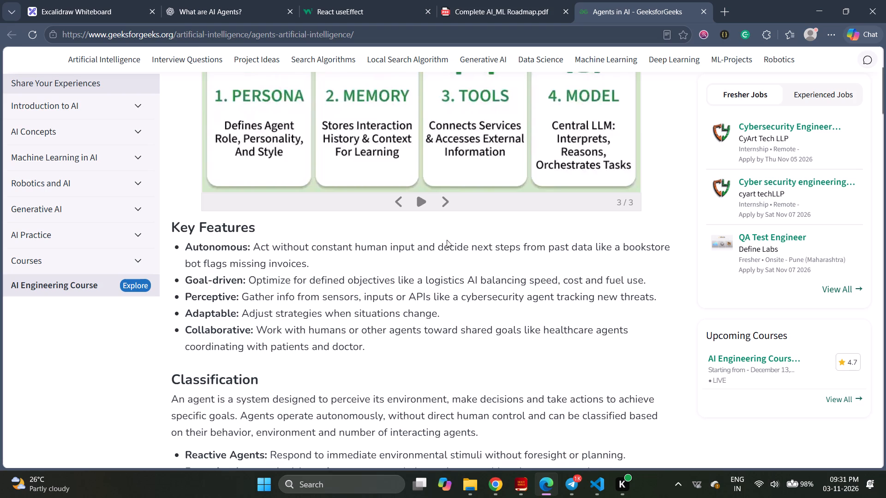
left_click_drag(437, 247, 471, 247)
left_click(463, 262)
scroll(297, 277, "down", 2)
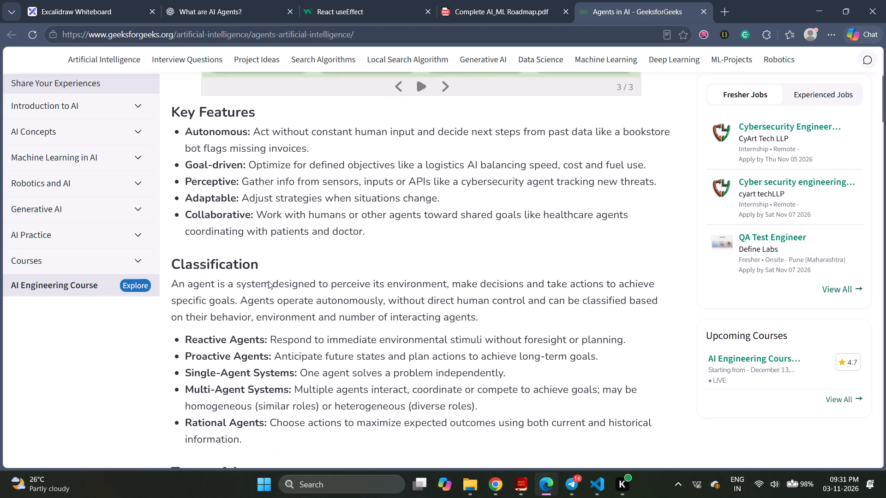
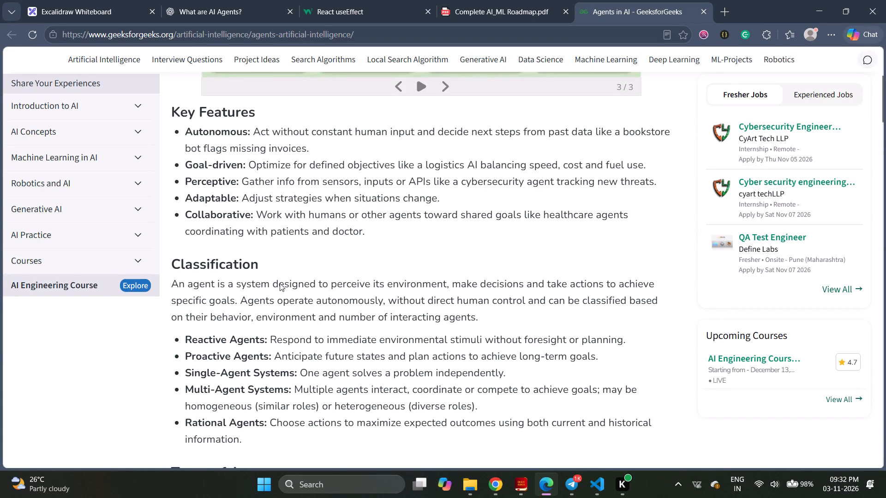
Copy the whole introductory paragraph of the article's Classification section, from "An agent is a system" to "number of interacting agents.".
left_click(163, 279)
left_click_drag(173, 281, 178, 282)
left_click_drag(178, 282, 660, 296)
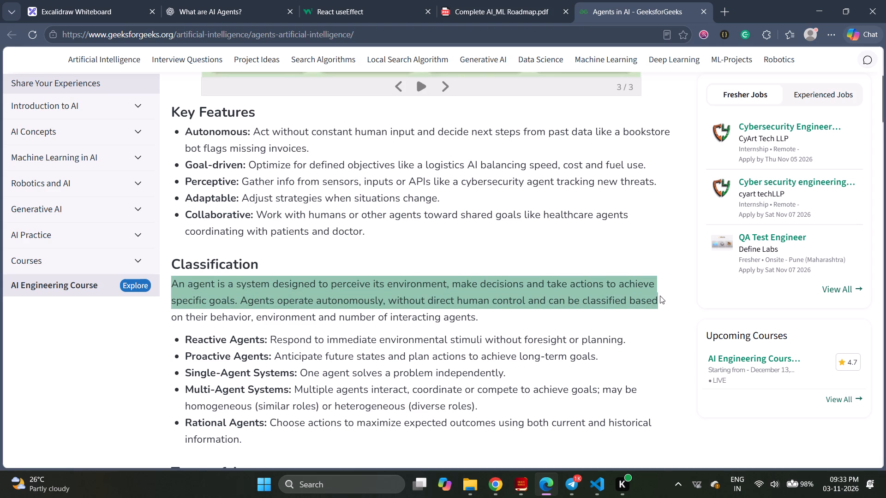
left_click_drag(660, 296, 515, 314)
right_click(449, 292)
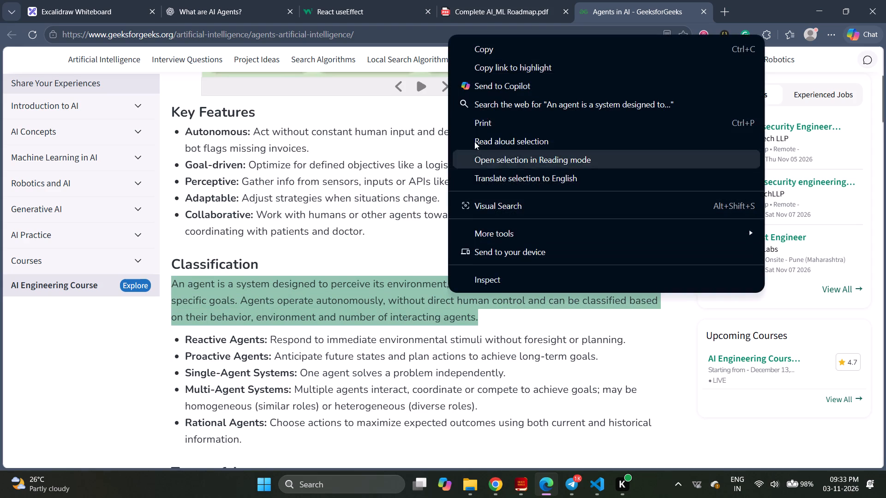
left_click(486, 52)
left_click(399, 251)
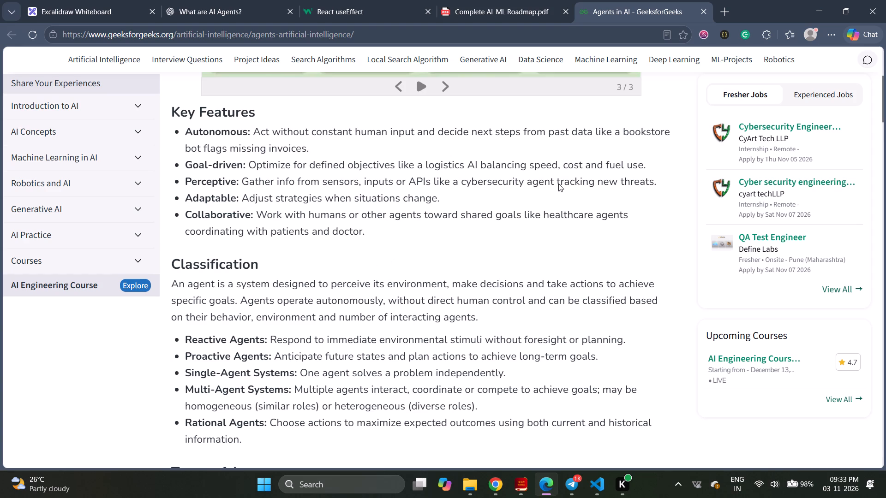
Open a new blank tab in Edge and minimise its window to switch to the Chrome window with the Excalidraw diagram.
left_click(726, 13)
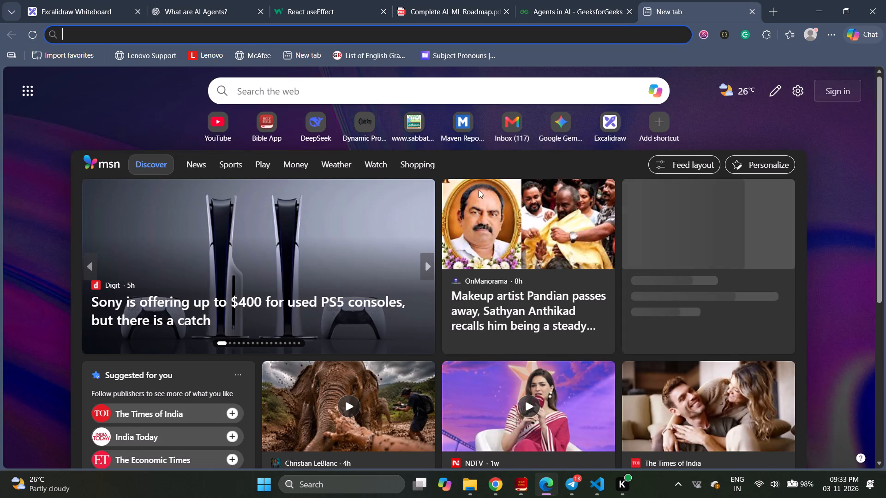
left_click(814, 0)
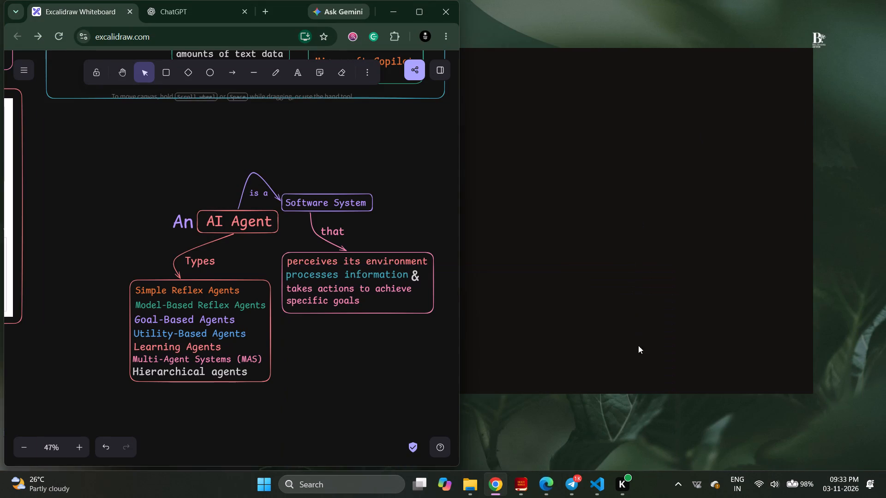